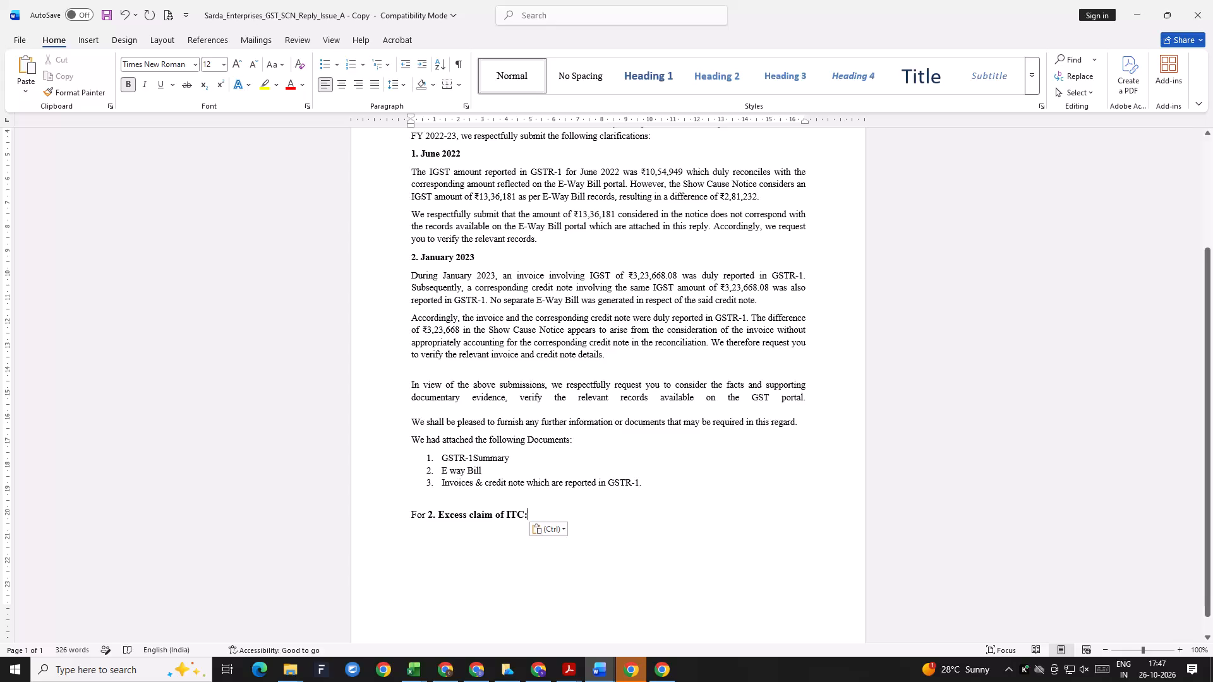
Add "we need some time to identify the difference" after the "2. Excess claim of ITC:" heading at the document's end.
key("space")
type("we need some time to identify the difference")
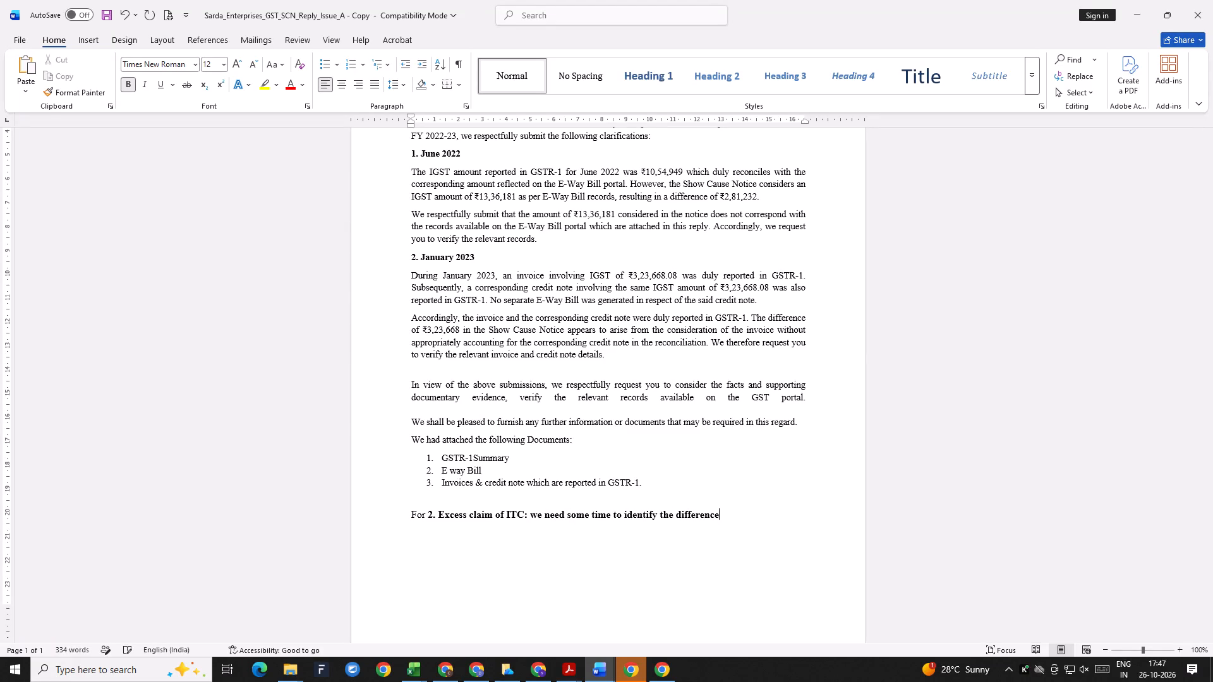
Replace "identify the difference" with "work on this point" in the Excess claim of ITC line.
key("ctrl+shift+Left")
key("ctrl+shift+Left")
key("ctrl+shift+Left")
key("ctrl+shift+Left")
key("ctrl+shift+Right")
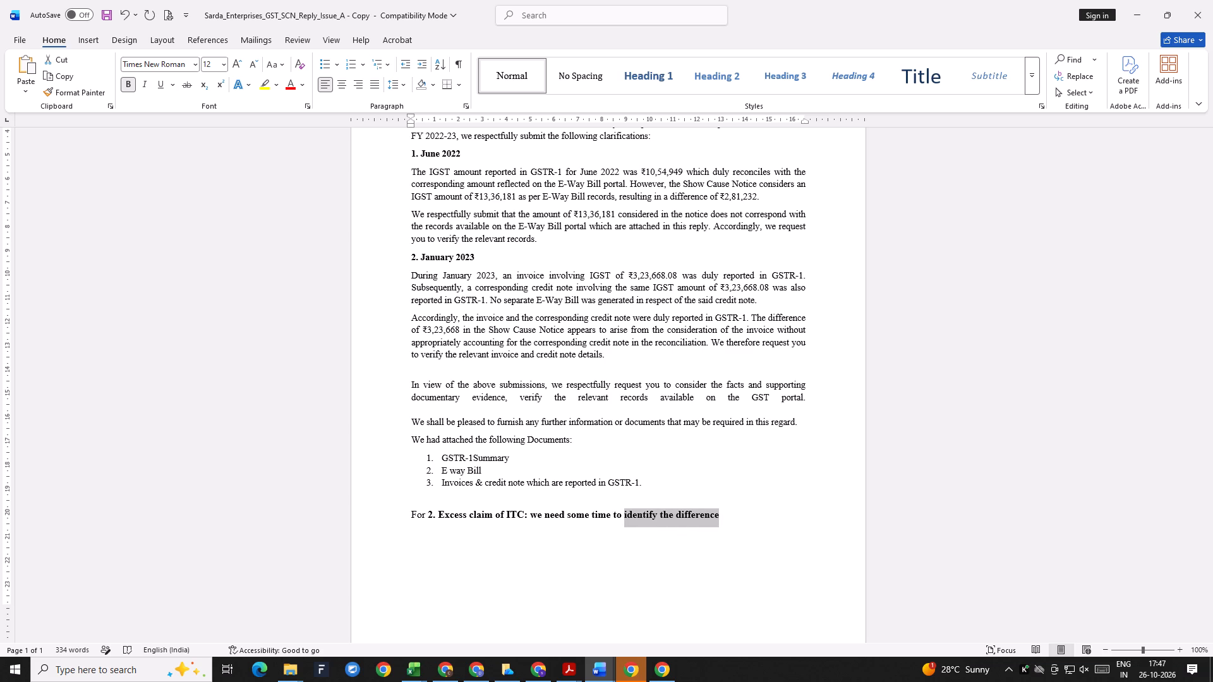
key("ctrl+shift+Left")
key("ctrl+shift+Left")
key("ctrl+shift+Left")
key("ctrl+shift+Left")
key("ctrl+shift+Right")
key("ctrl+shift+Right")
key("ctrl+shift+Right")
key("ctrl+shift+Right")
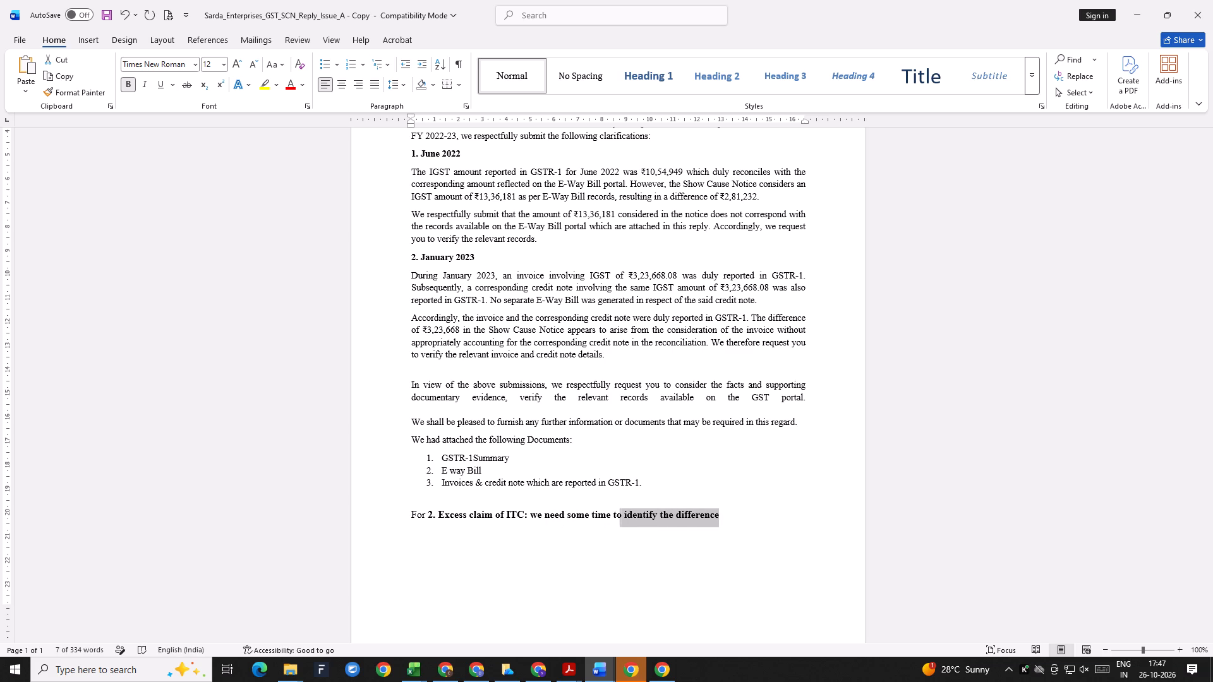
key("BackSpace")
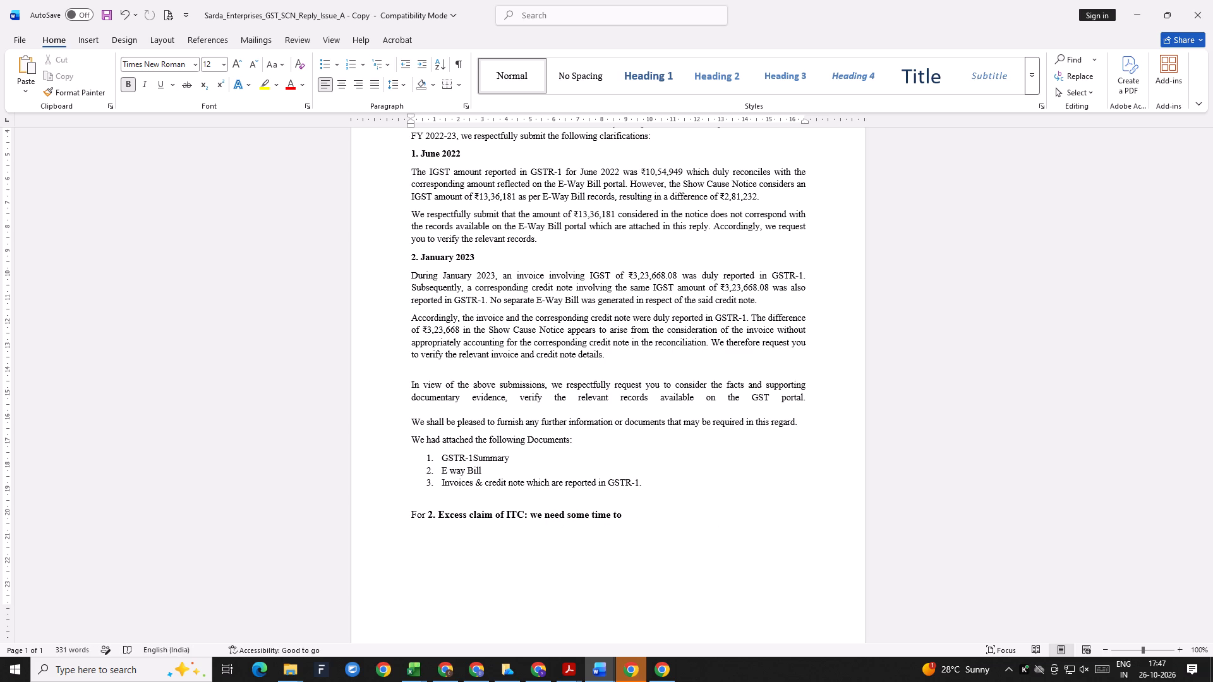
type("work on this point")
Remove bold from "we need some time to work on this point", leaving the heading before it bold.
key("ctrl+shift+Left")
key("ctrl+shift+Left")
key("ctrl+shift+Left")
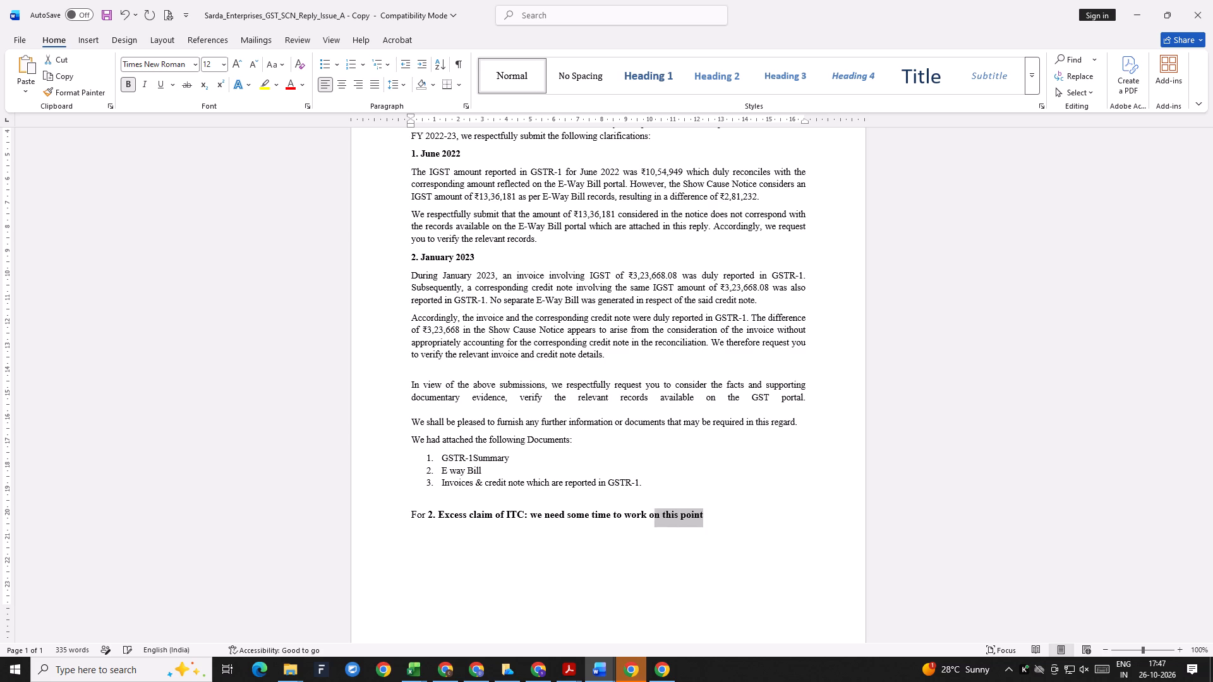
key("ctrl+shift+Left")
key("ctrl+shift+Left")
key("ctrl+shift+Left")
key("ctrl+shift+Left")
key("ctrl+shift+Left")
key("ctrl+shift+Left")
key("ctrl+b")
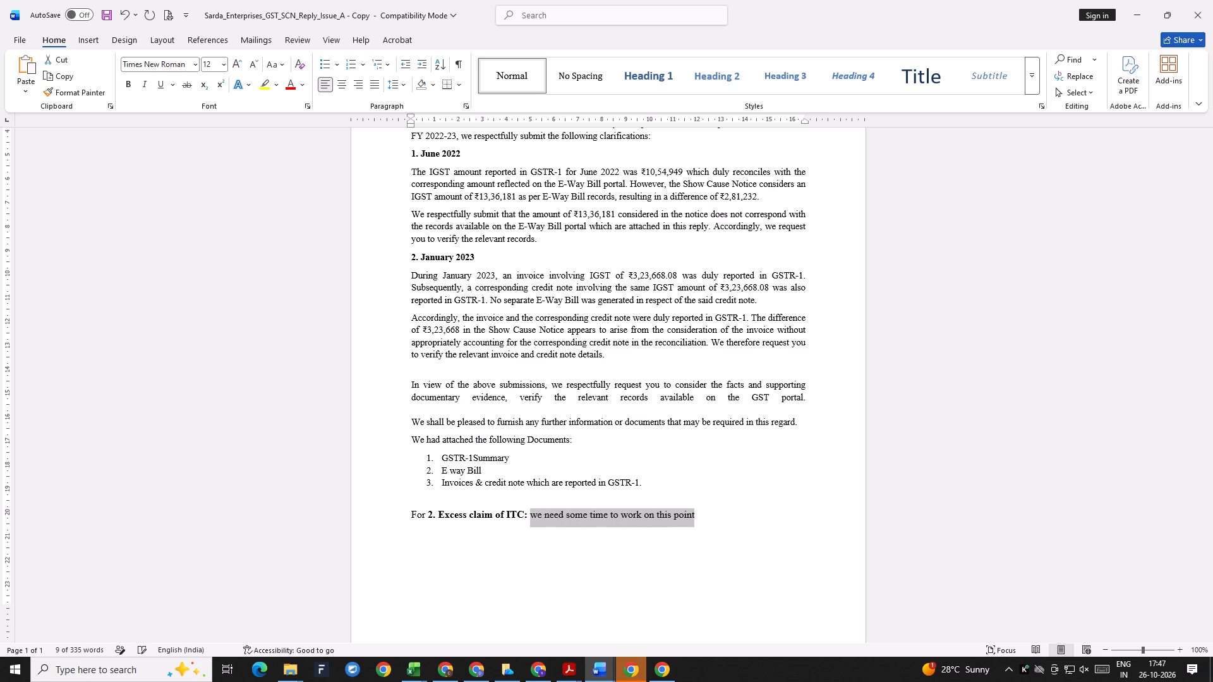
Make the word "For" at the start of the Excess claim of ITC line bold.
key("Up")
key("Right")
key("Down")
key("Right")
key("Right")
key("Right")
key("Left")
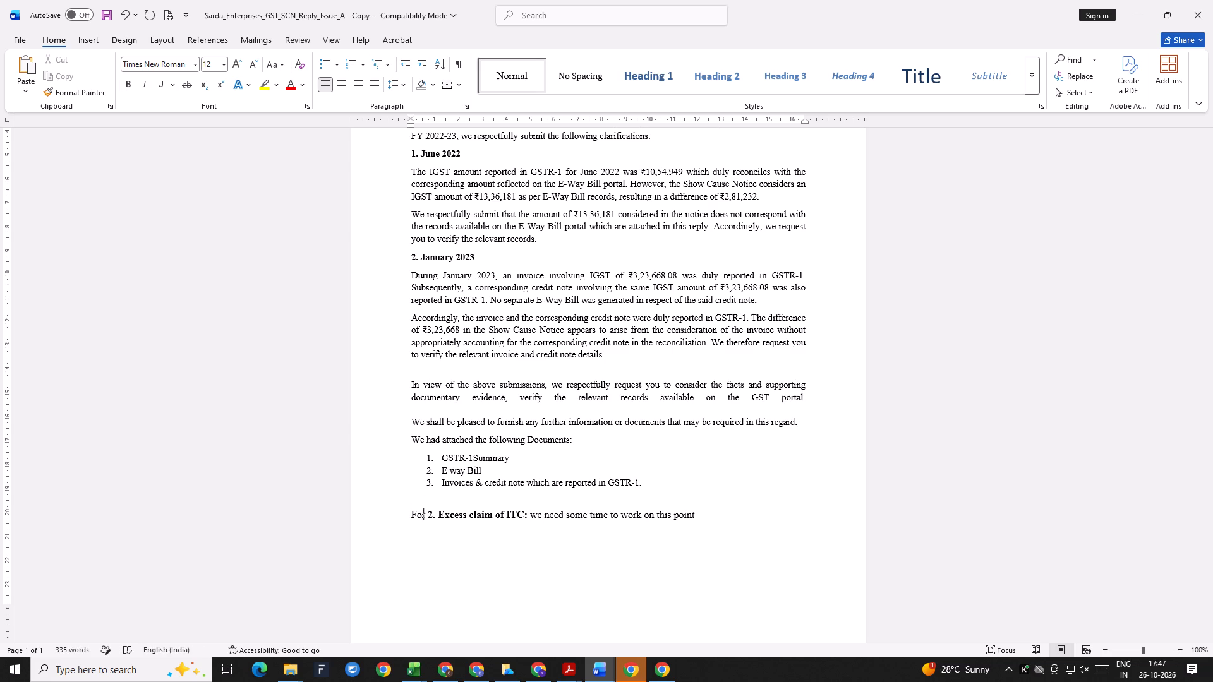
key("Right")
key("Left")
key("Right")
key("ctrl+shift+Left")
key("ctrl+shift+Left")
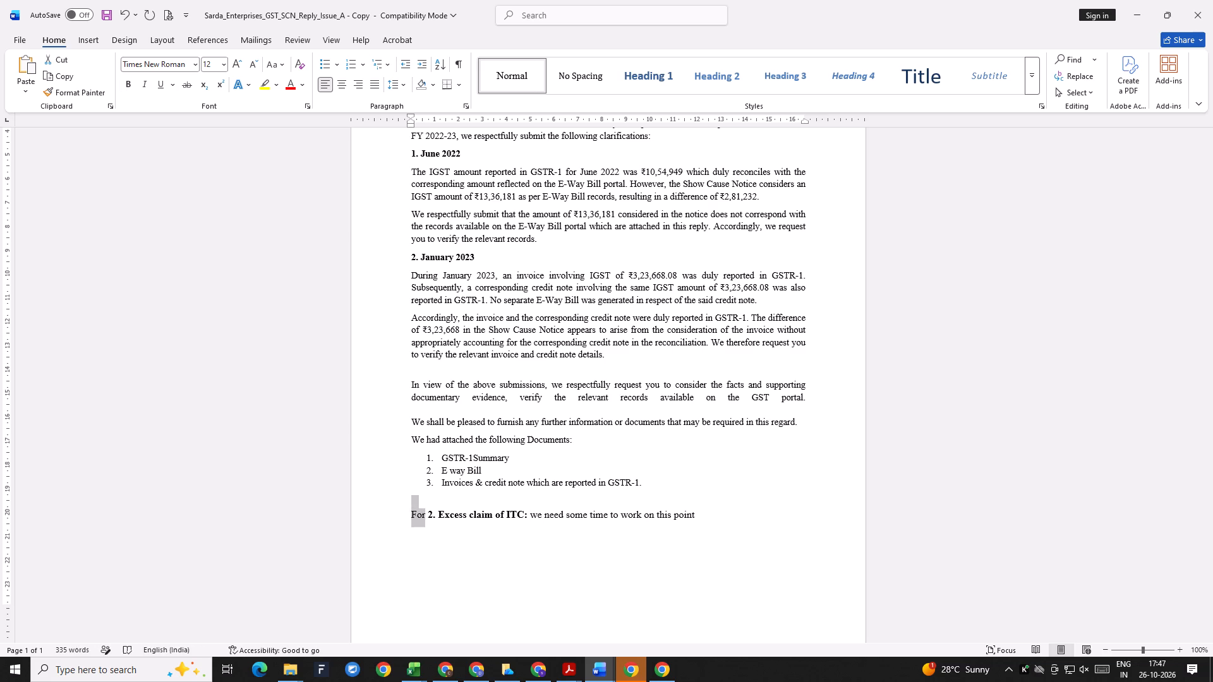
key("ctrl+b")
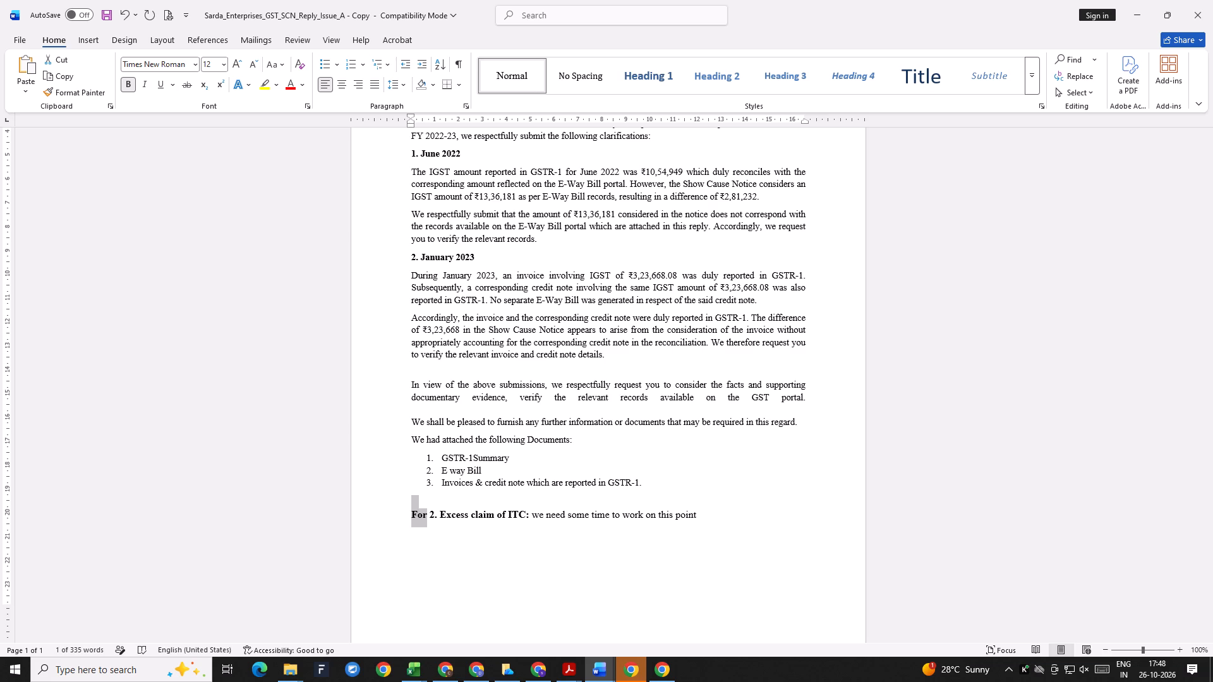
Save the GST show cause notice reply document.
key("Up")
key("Up")
key("Up")
key("Up")
key("Up")
key("Up")
key("Up")
key("Up")
key("Up")
key("Up")
key("Up")
key("Up")
key("Up")
key("Up")
key("Up")
key("Up")
key("Up")
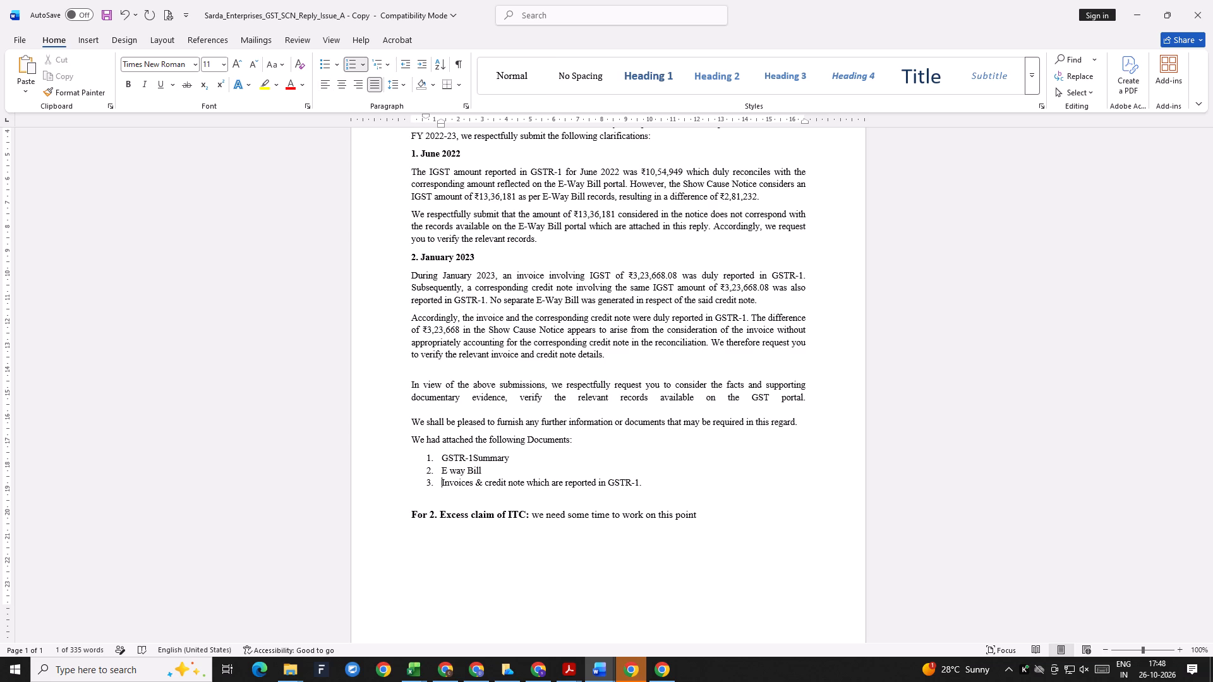
key("ctrl+s")
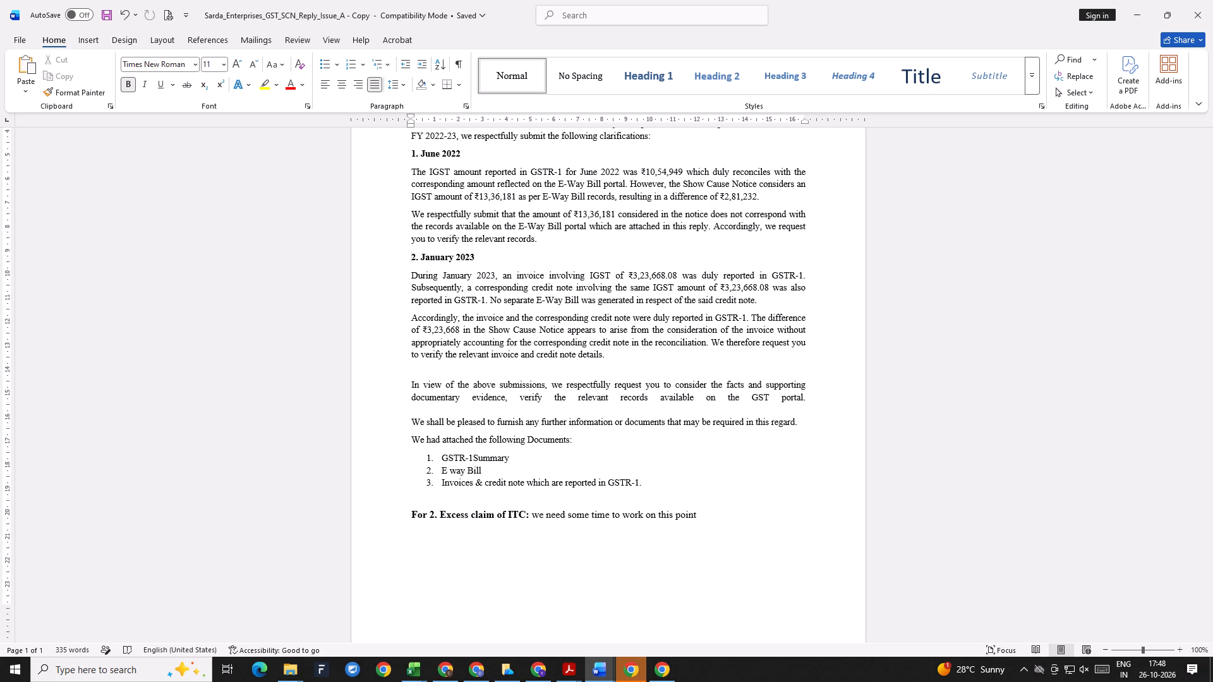
End the Excess claim of ITC sentence with a full stop and add "Please allow us some time." after it.
key("Right")
key("Right")
key("Down")
key("Down")
key("Down")
key("Down")
key("Down")
key("Down")
key("ctrl+Down")
key("ctrl+Down")
key("ctrl+Down")
key("ctrl+Down")
key("ctrl+Down")
key("ctrl+Down")
key("ctrl+Down")
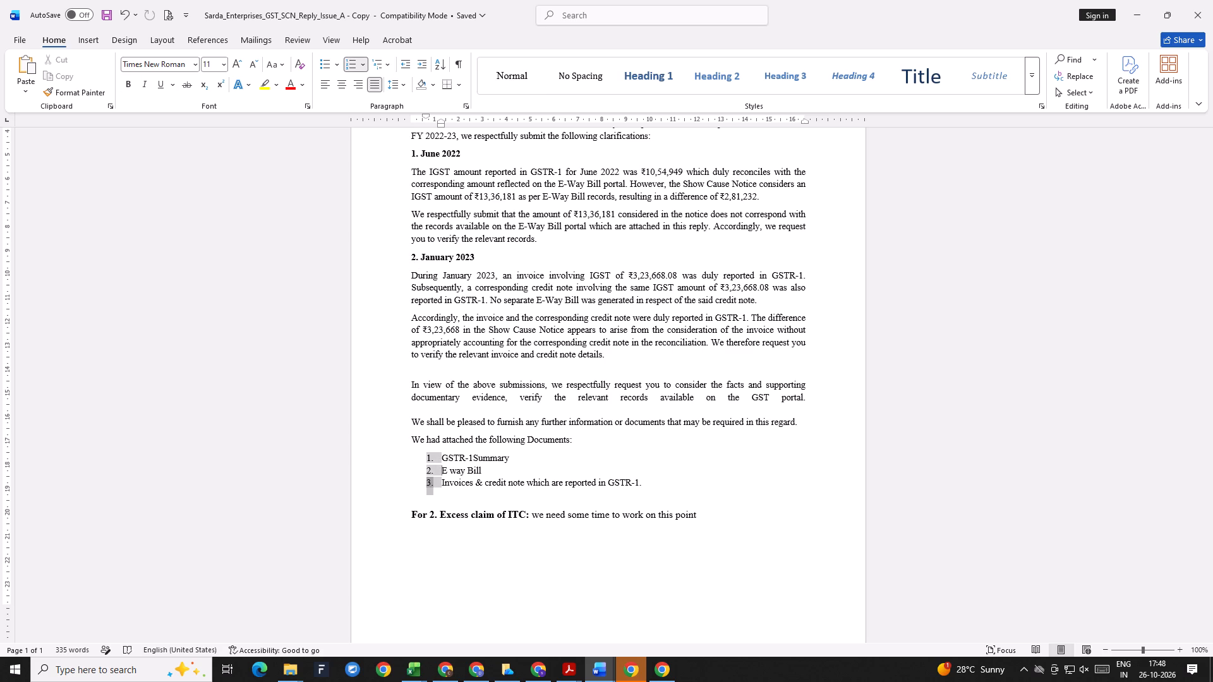
key("ctrl+Down")
key("ctrl+Right")
key("ctrl+Right")
key("ctrl+Down")
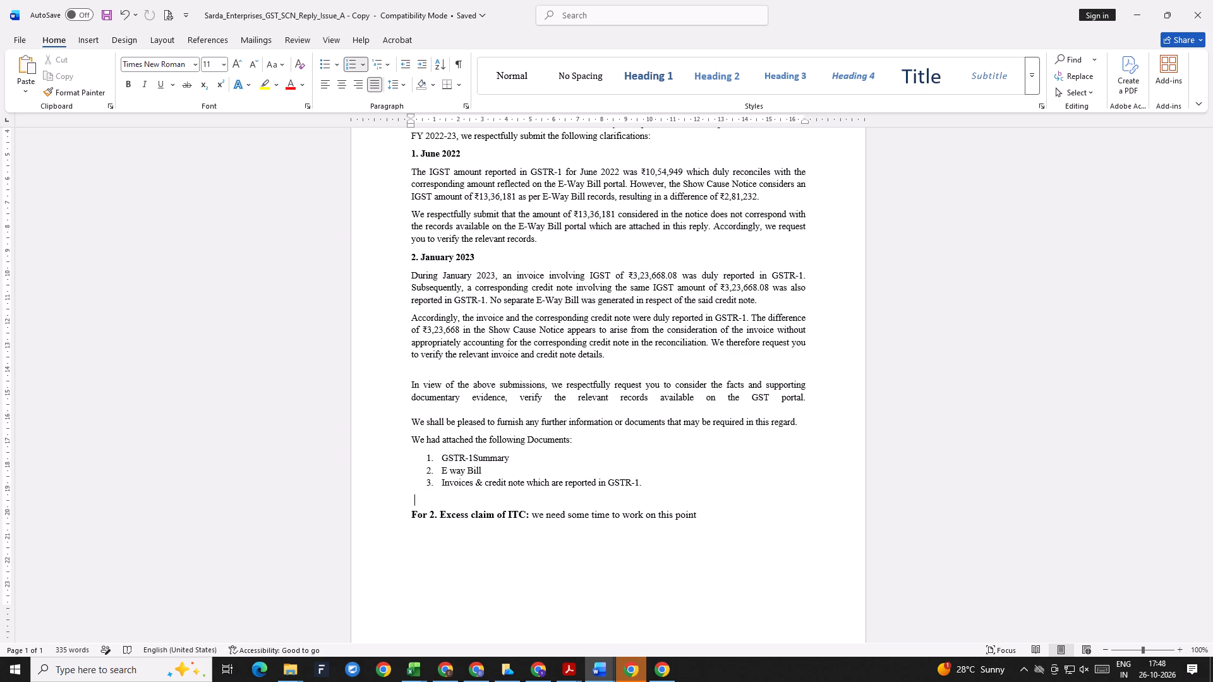
key("ctrl+Right")
key("ctrl+Right")
key("ctrl+Right")
key("ctrl+Right")
key("ctrl+Right")
key("ctrl+Right")
key("ctrl+Right")
key("ctrl+Right")
key("ctrl+Right")
key("ctrl+Right")
key("ctrl+Right")
key("ctrl+Right")
key("ctrl+Right")
key("ctrl+Right")
key("ctrl+Right")
key("ctrl+Right")
key("ctrl+Right")
key("ctrl+Right")
key("ctrl+Right")
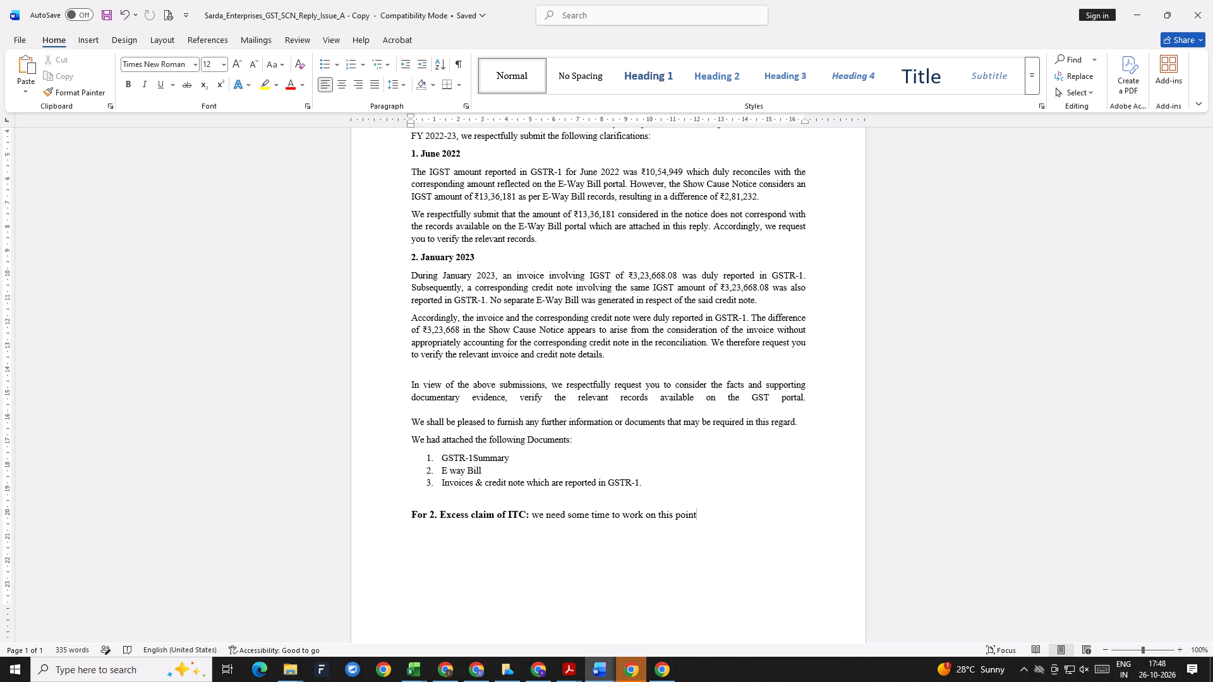
type(".")
key("space")
key("BackSpace")
type("Please all")
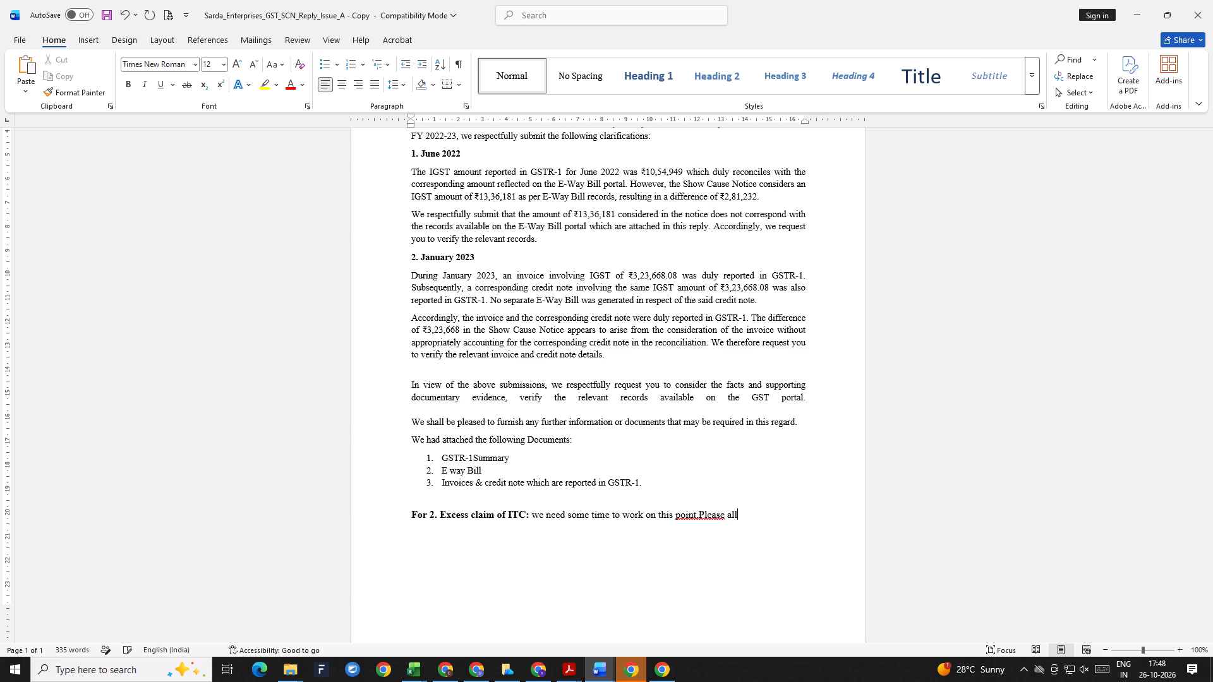
key("BackSpace")
type("low us some time")
key("period")
Save the reply document with the added request for time.
key("ctrl+s")
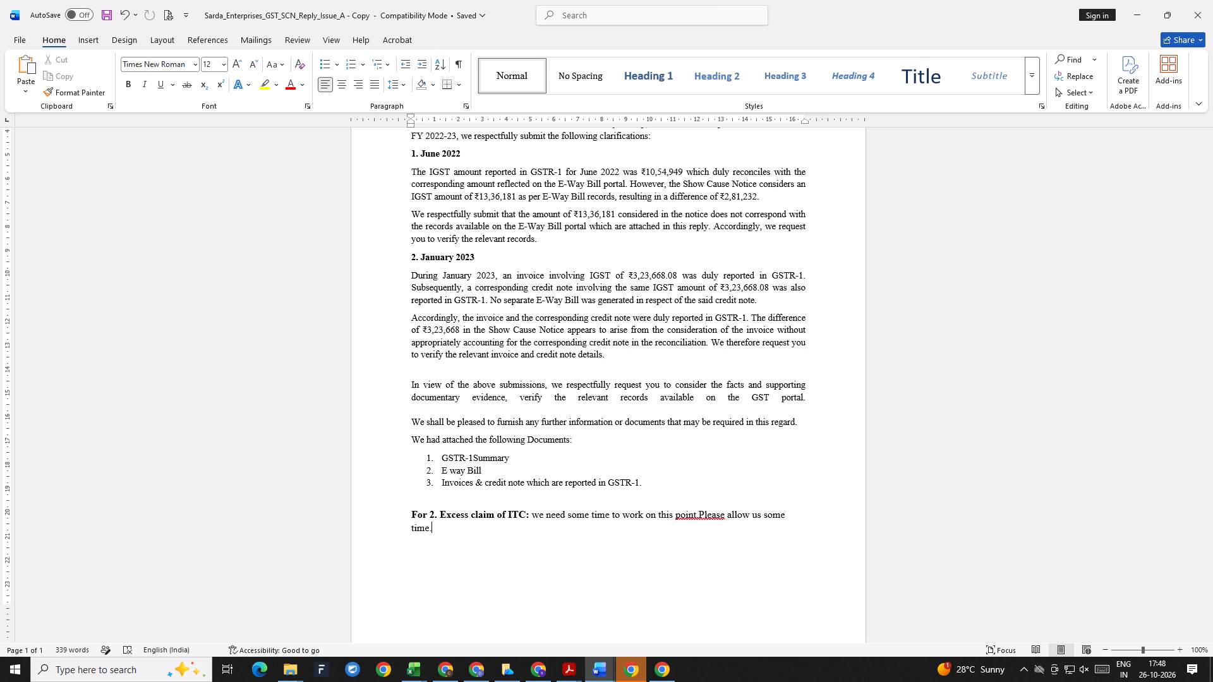
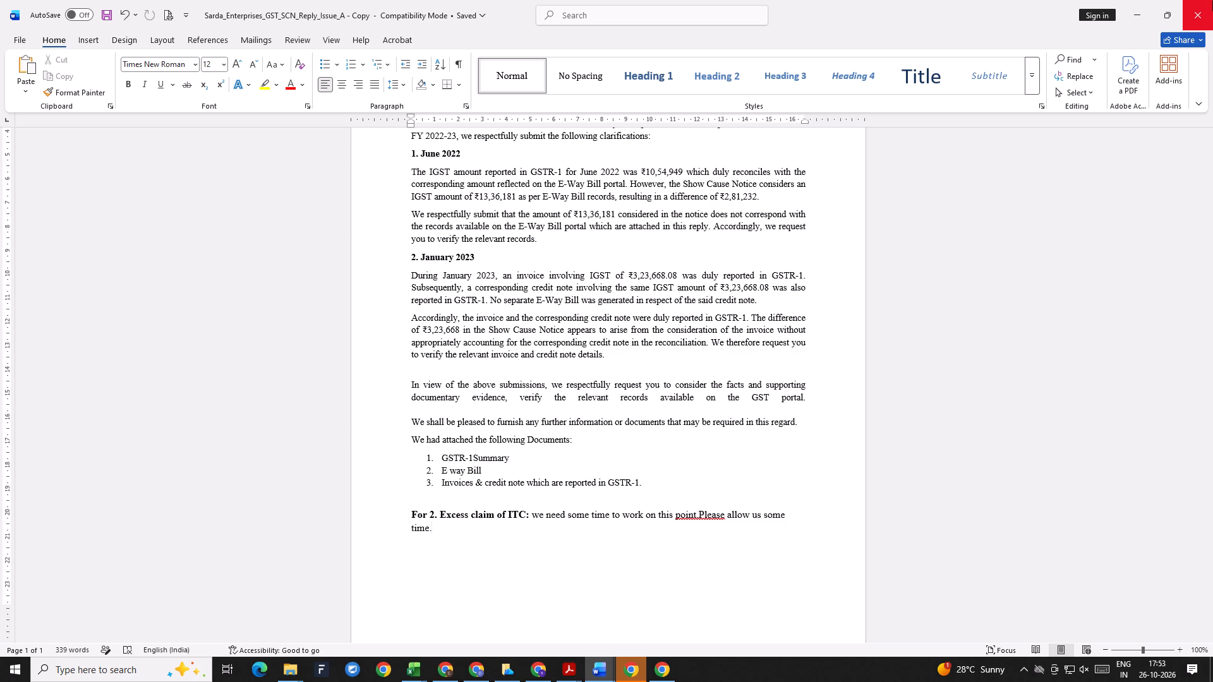
Change the capital P of "Please" to lowercase in the Excess claim of ITC paragraph.
scroll(560, 537, "down", 4)
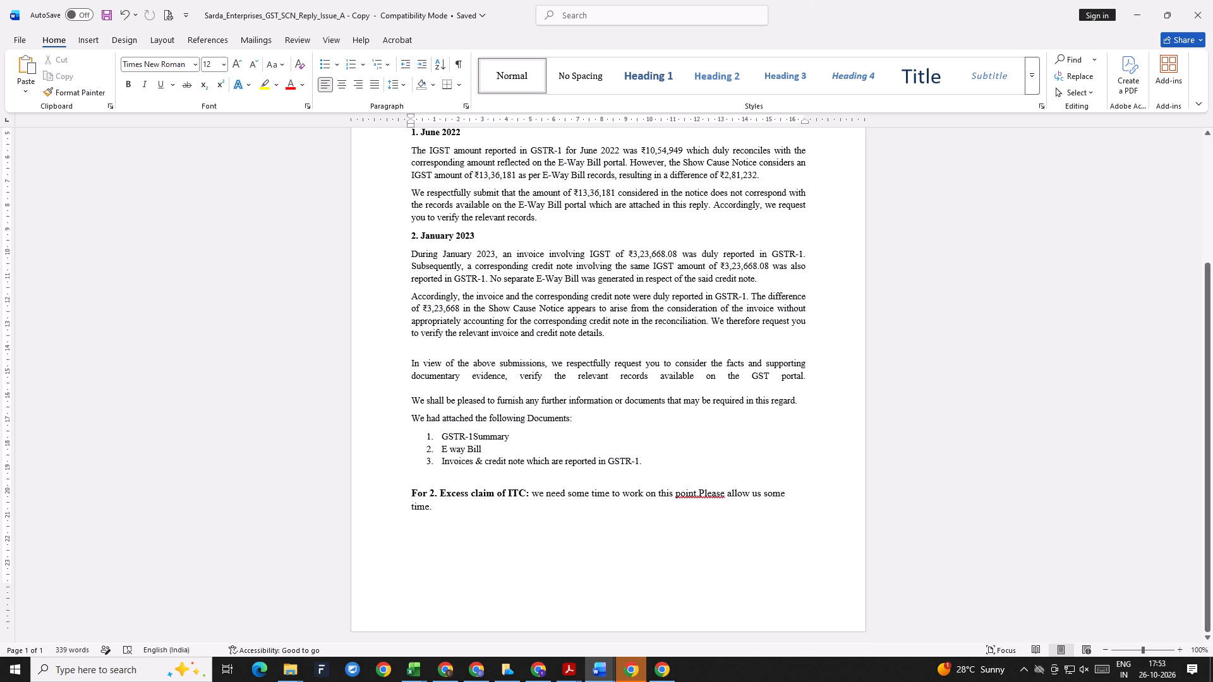
left_click(720, 500)
left_click(704, 494)
key("BackSpace")
key("p")
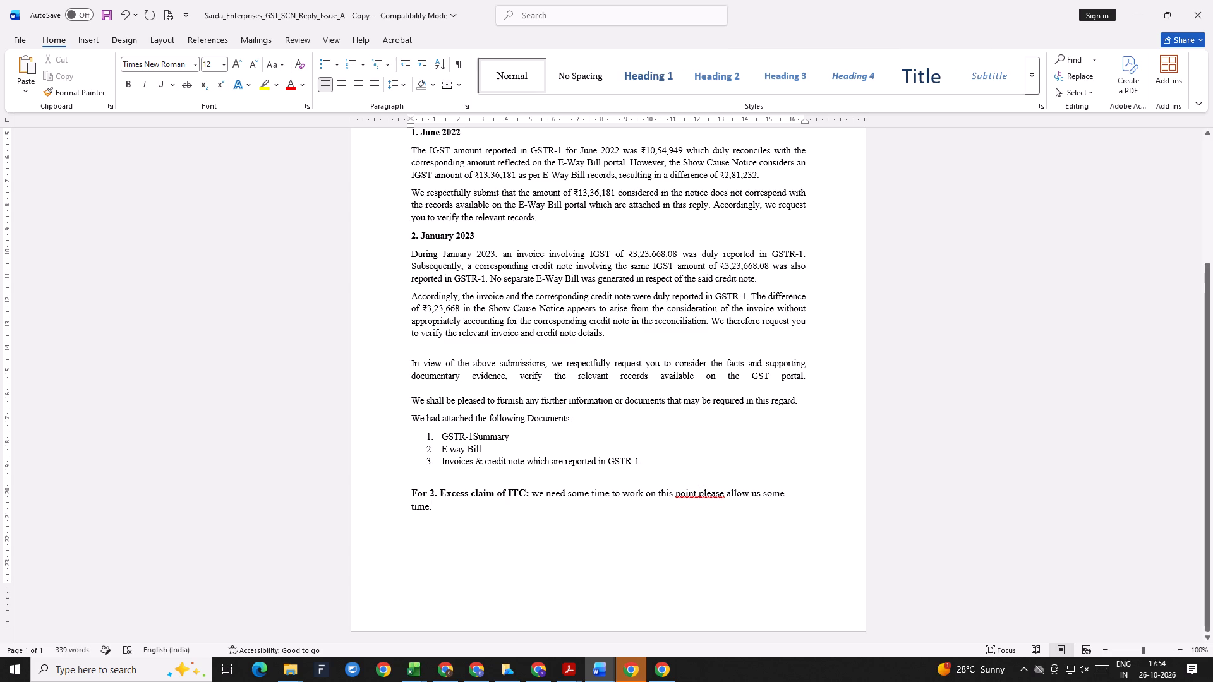
Save the reply document with the lowercase "please".
left_click(607, 556)
key("ctrl+s")
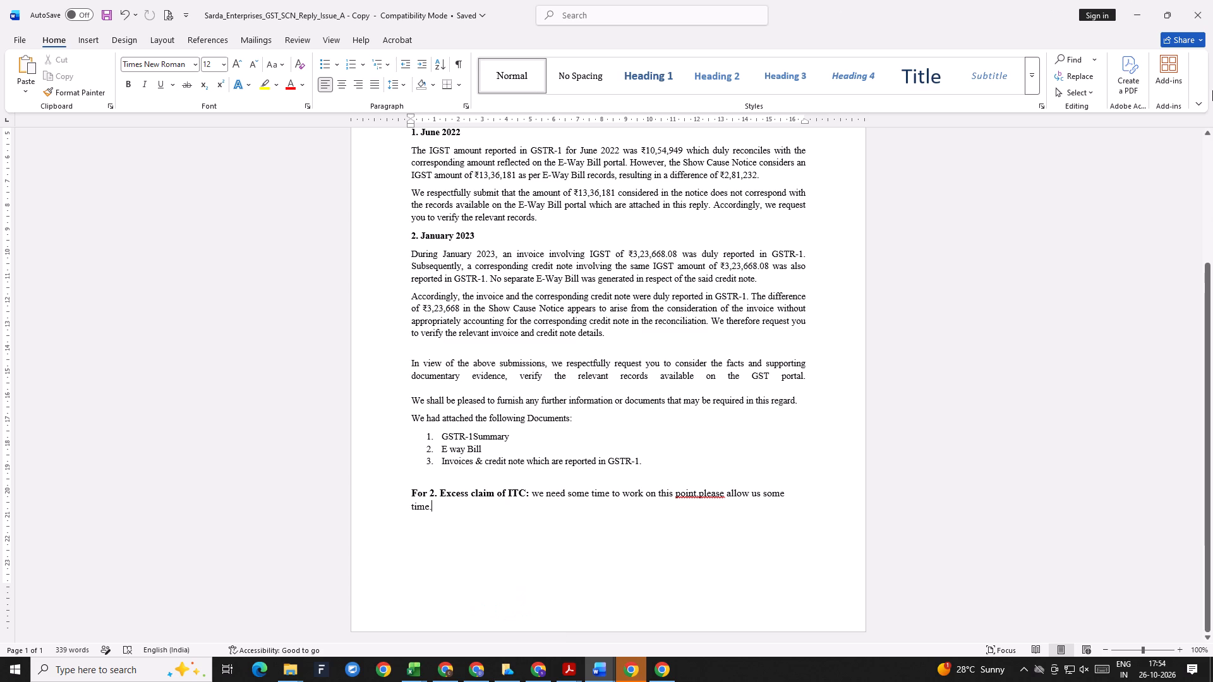
Print all pages of the reply twice on the HP LaserJet M1005, one copy each time.
scroll(782, 386, "down", 1)
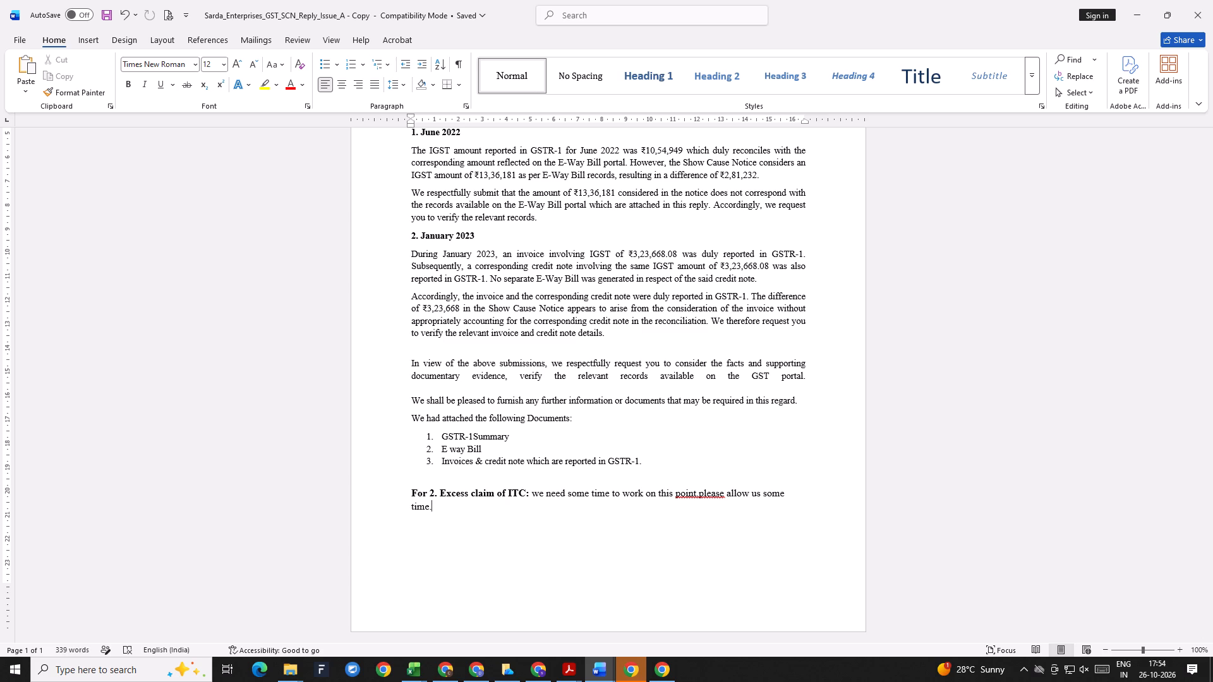
key("ctrl+p")
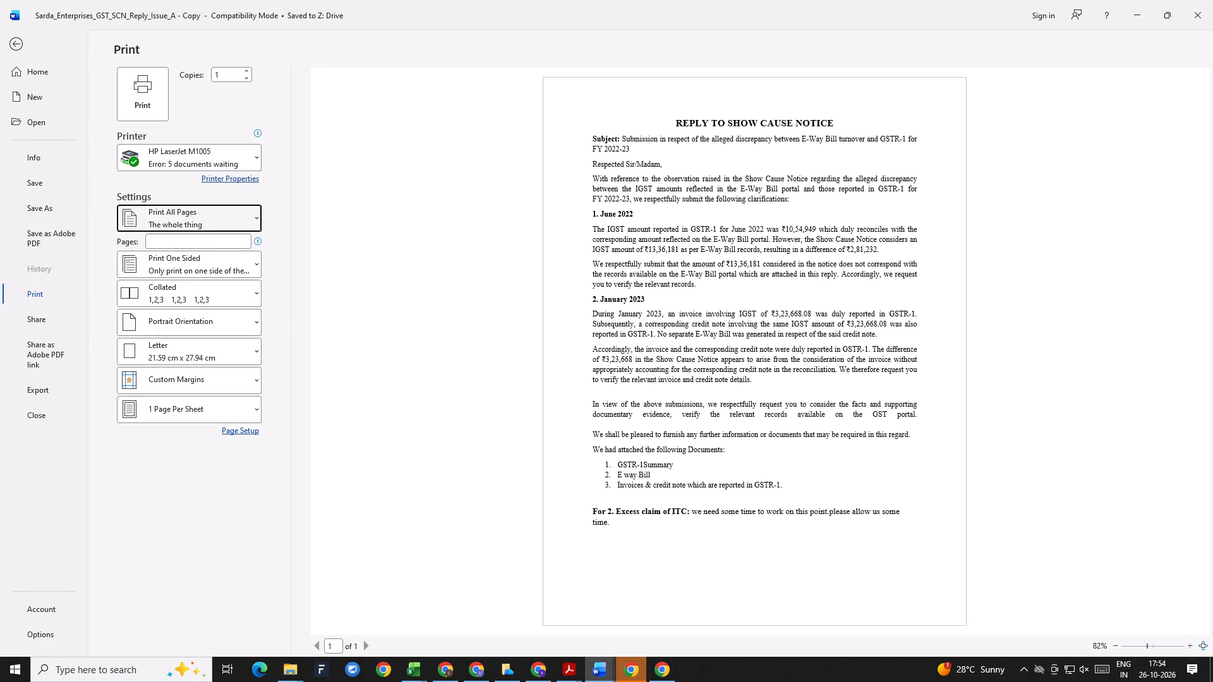
left_click(142, 94)
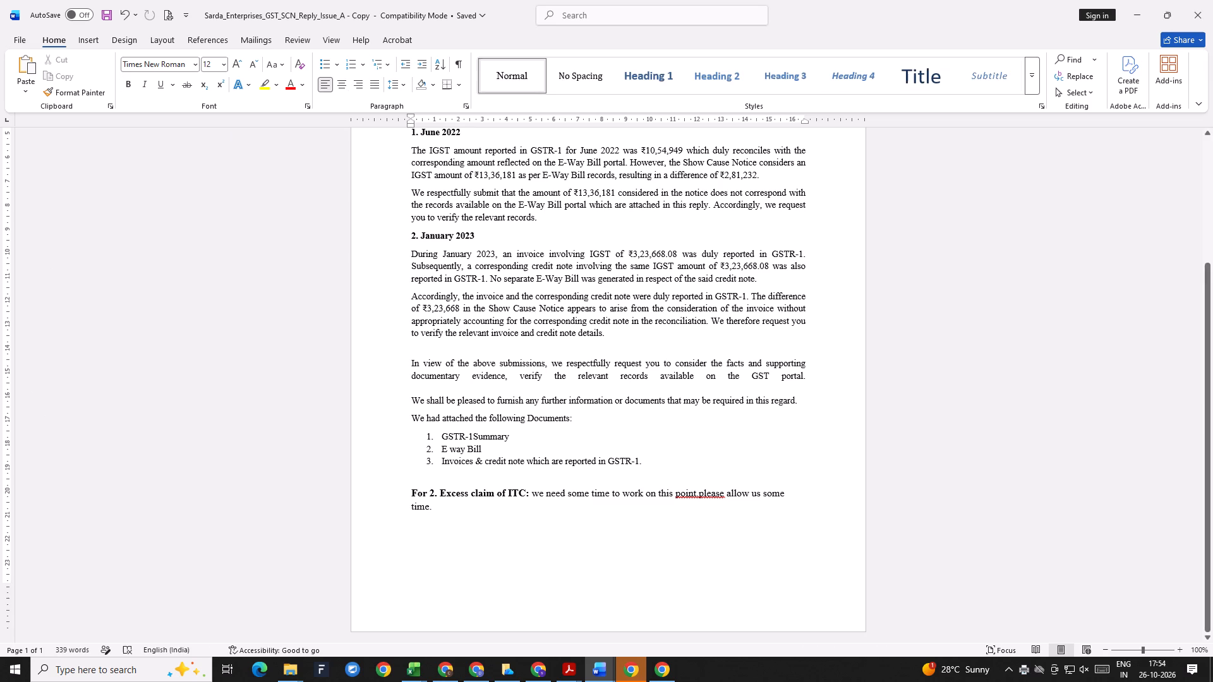
key("ctrl+p")
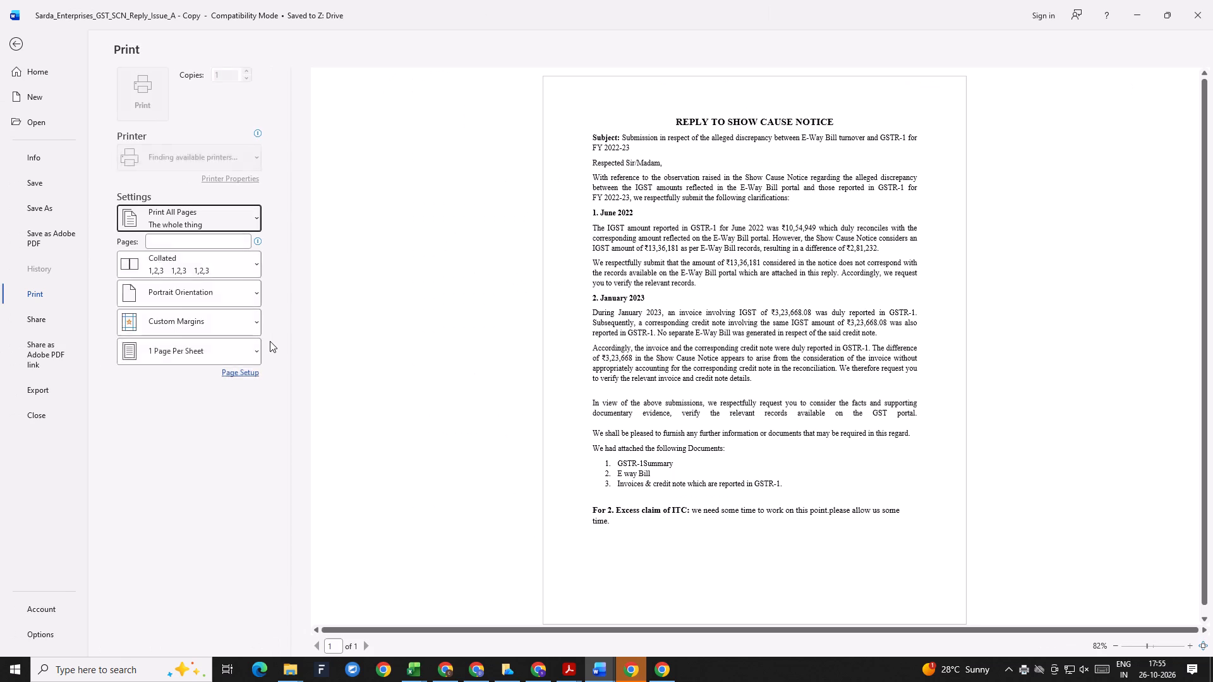
left_click(131, 97)
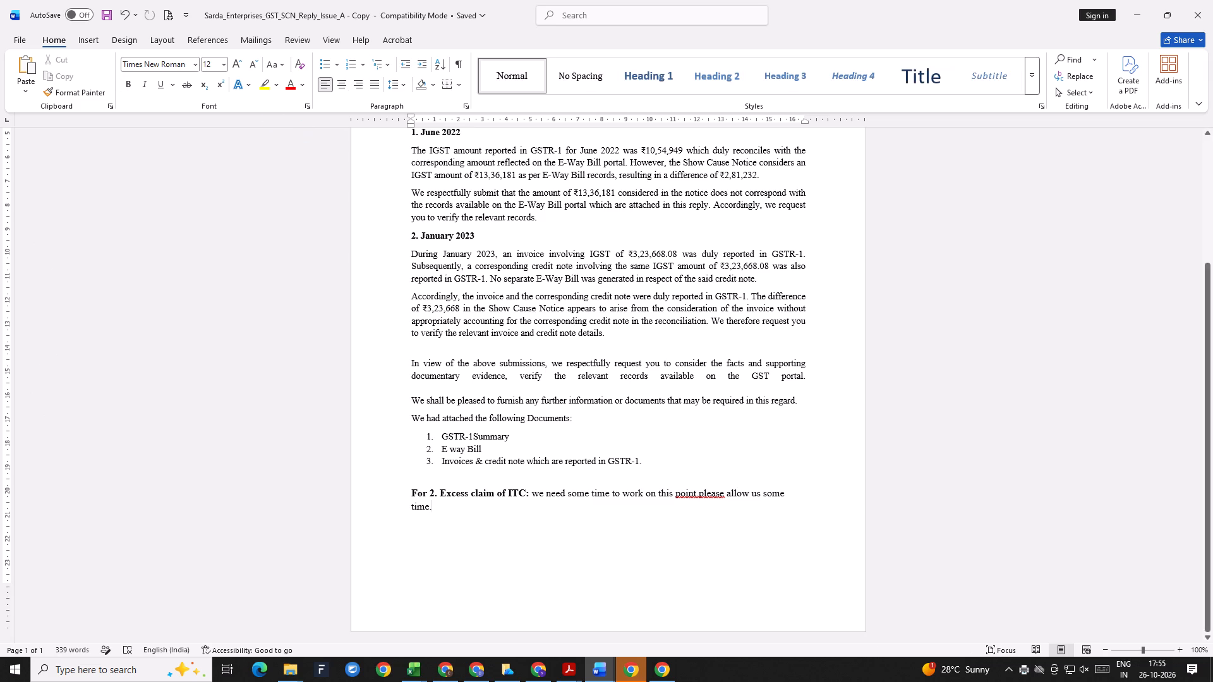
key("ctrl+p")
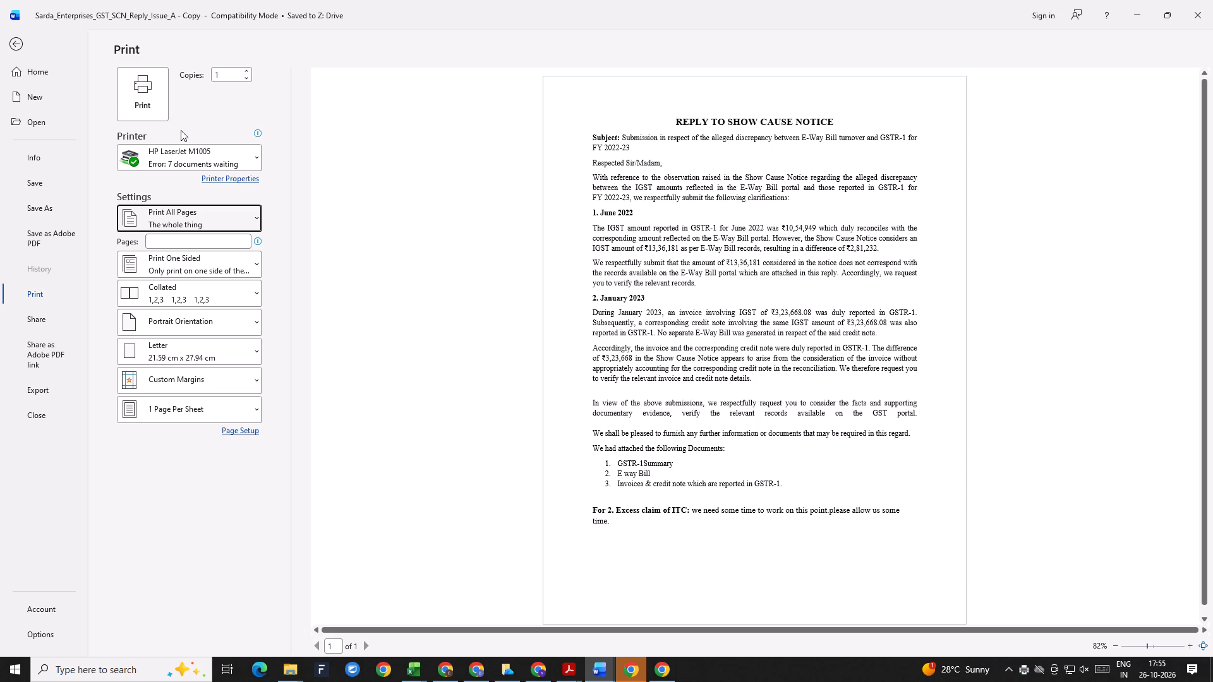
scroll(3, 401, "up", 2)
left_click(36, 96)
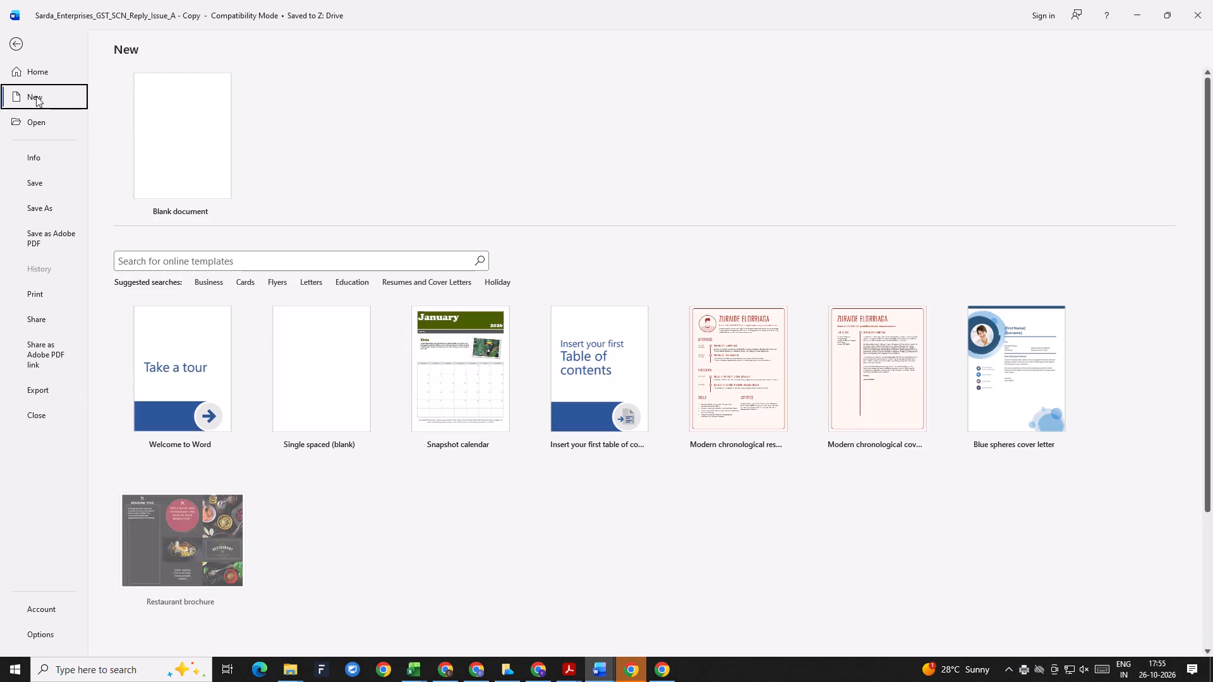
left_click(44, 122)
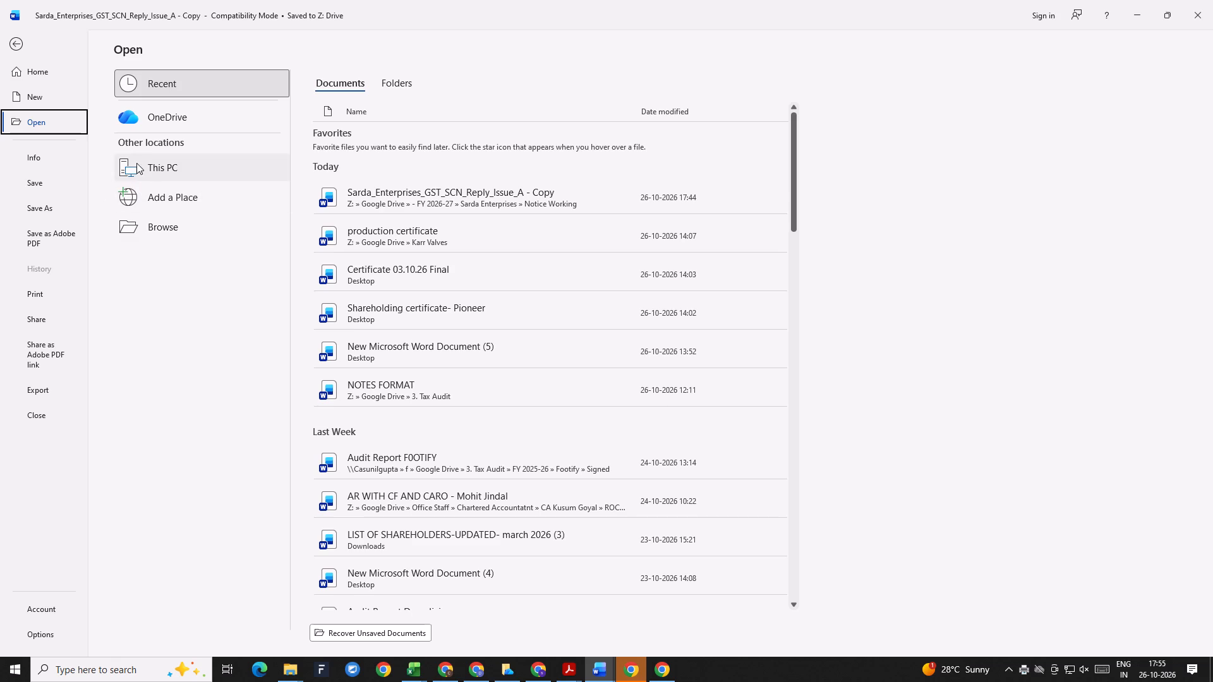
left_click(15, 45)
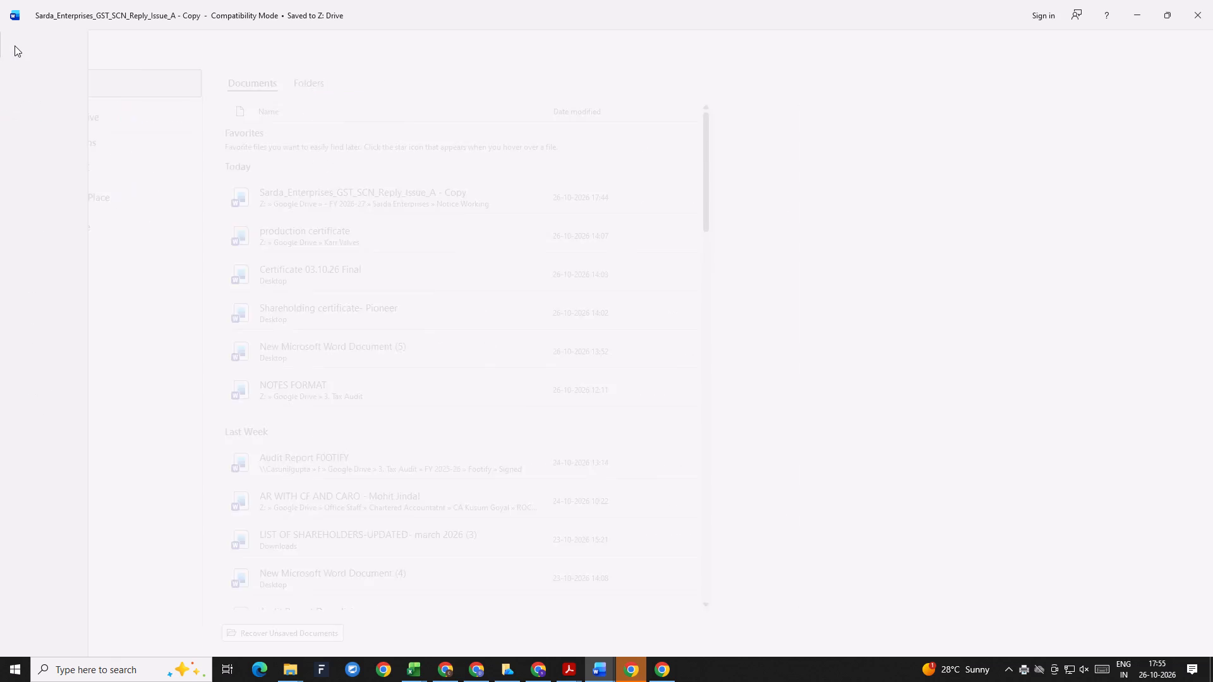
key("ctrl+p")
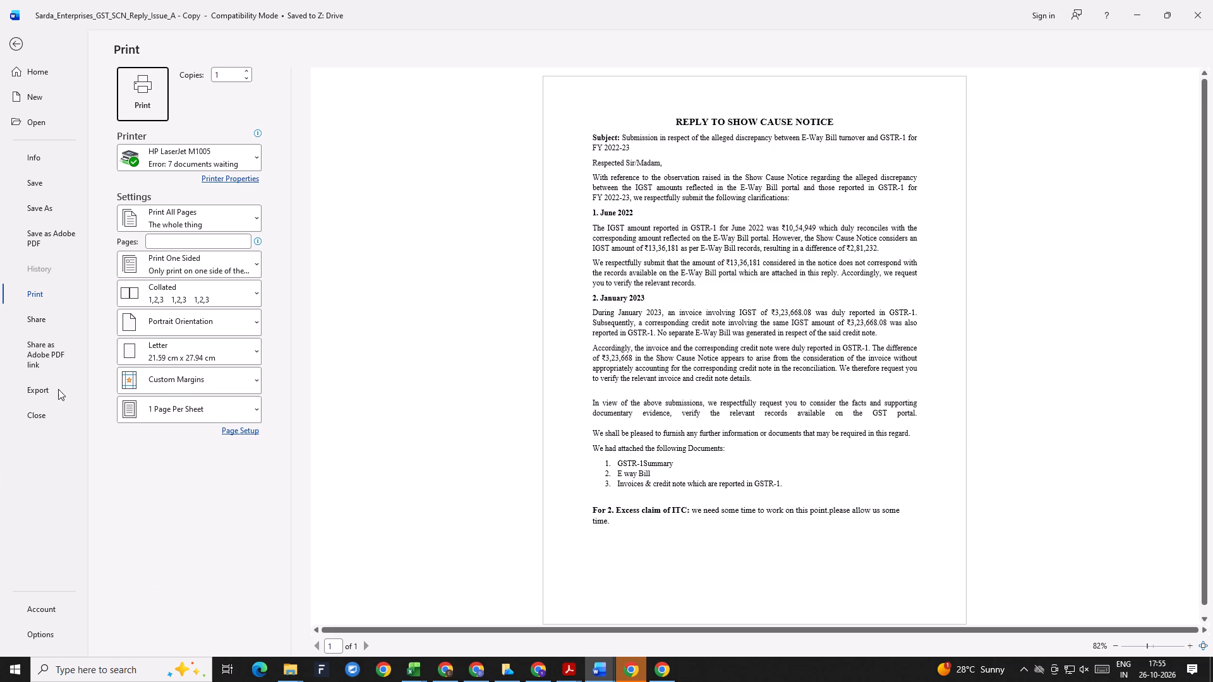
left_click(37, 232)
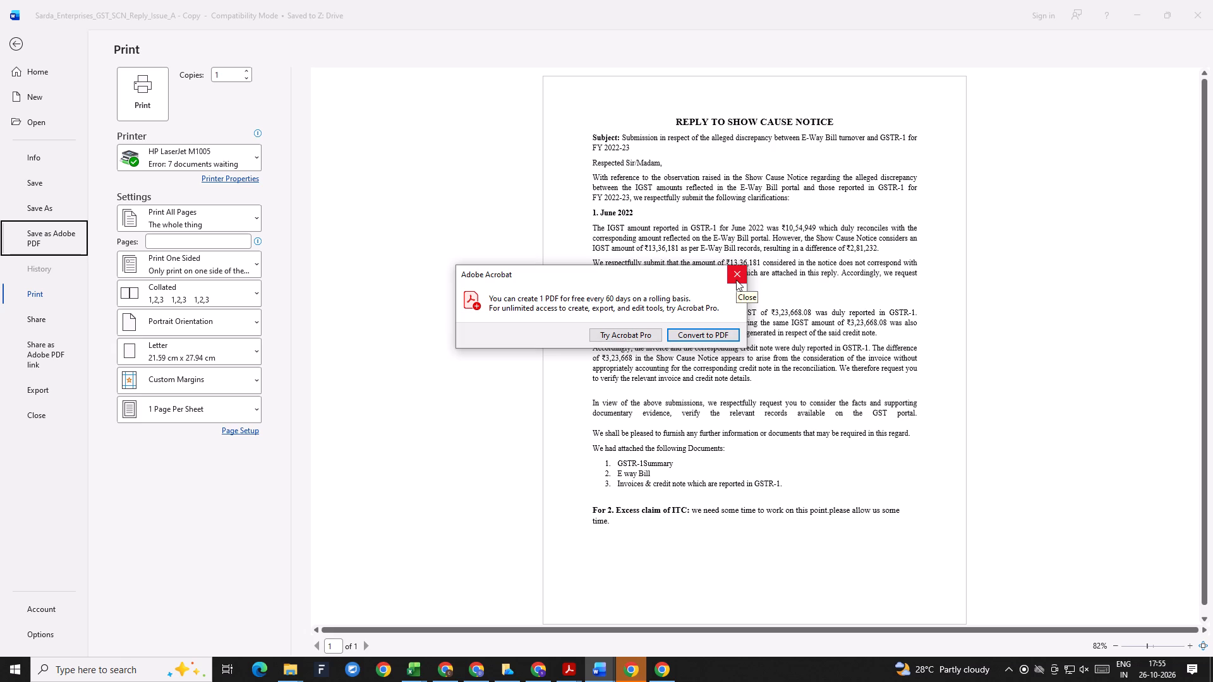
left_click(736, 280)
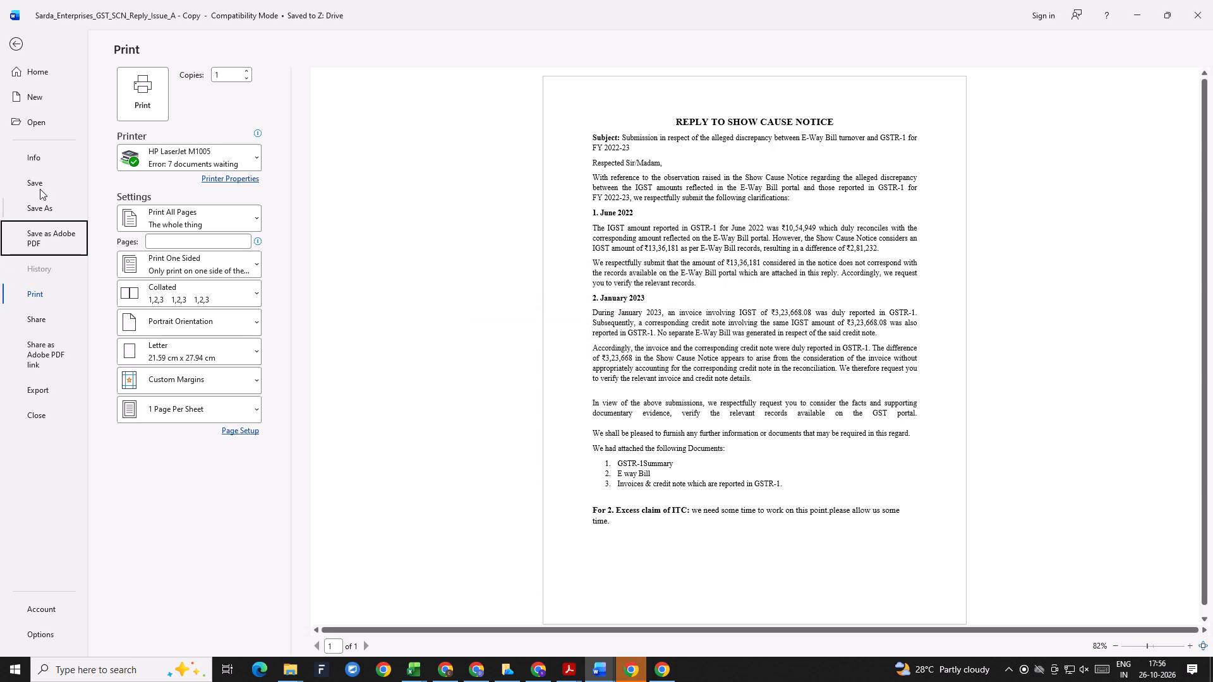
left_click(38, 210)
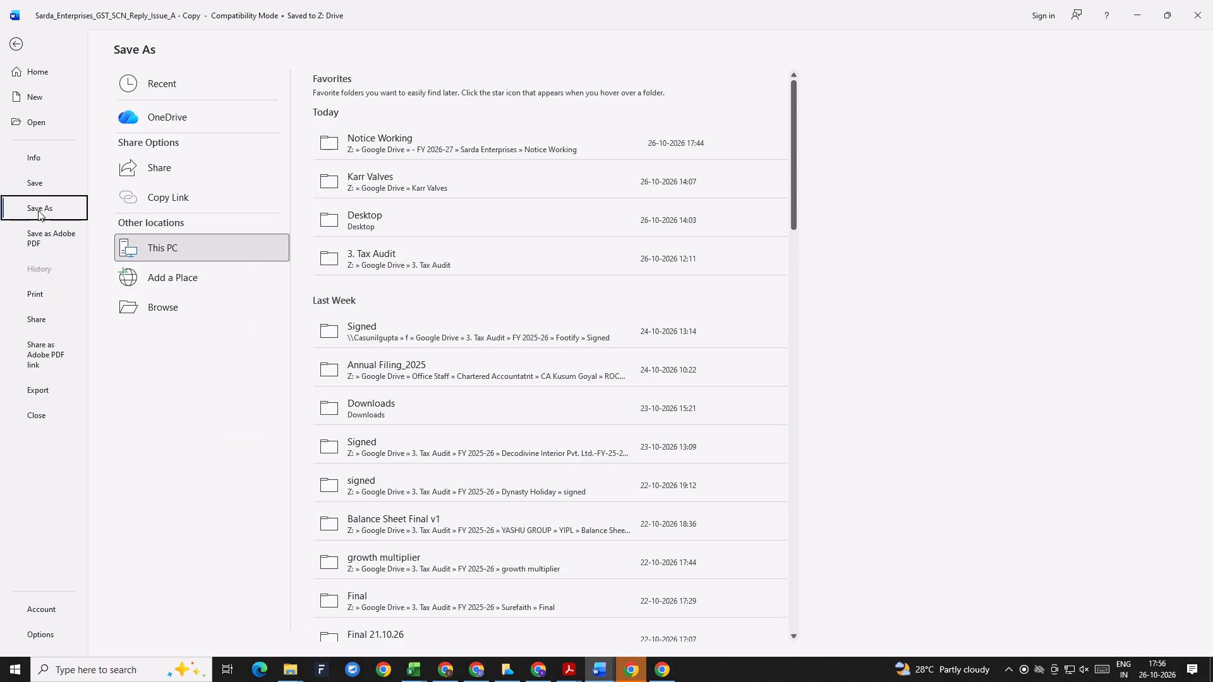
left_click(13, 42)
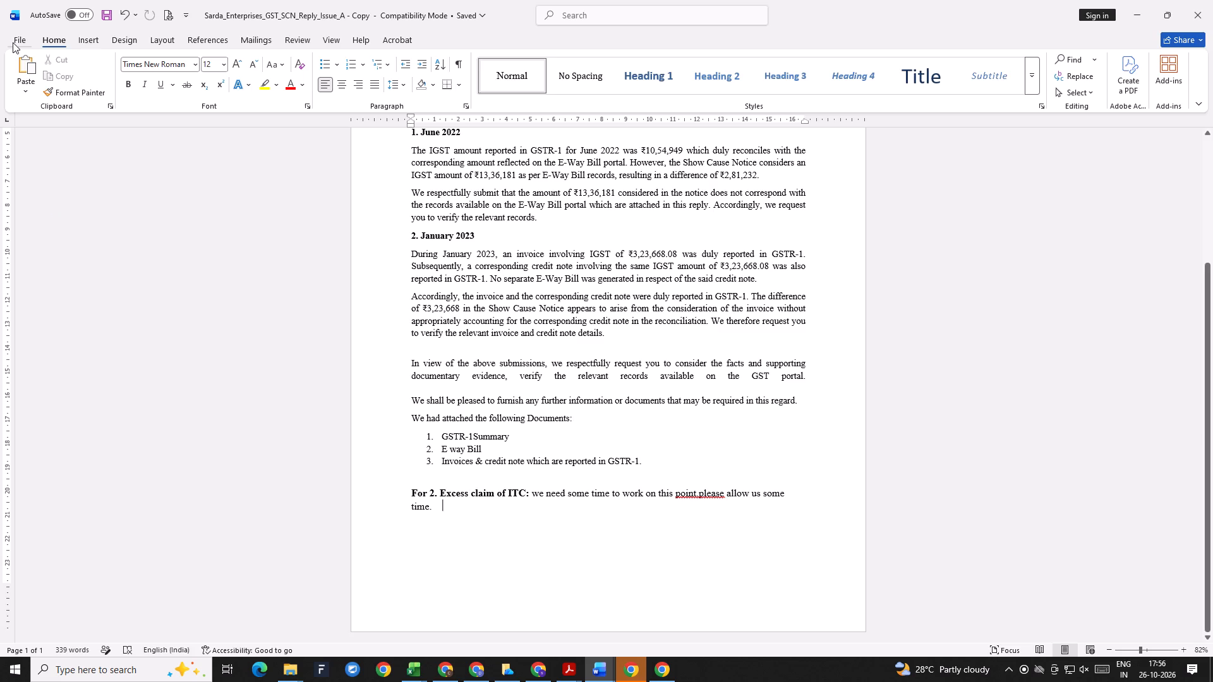
Set the reply's printer to Microsoft Print to PDF and save the document.
key("ctrl+p")
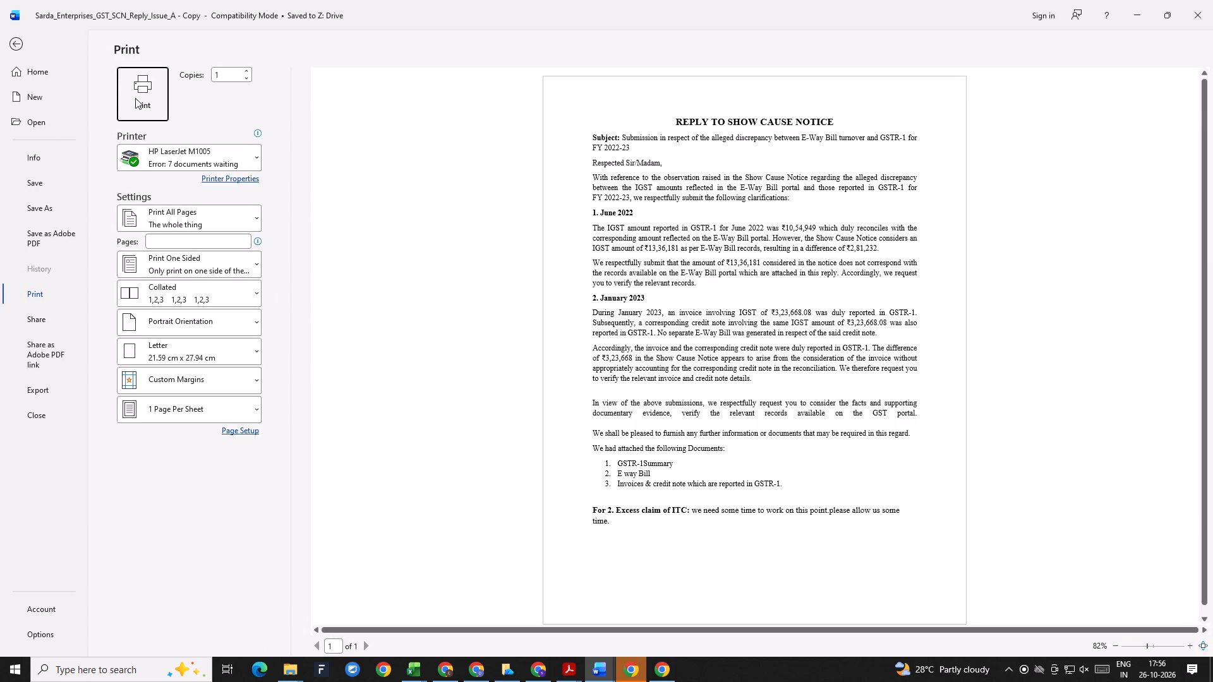
left_click(194, 155)
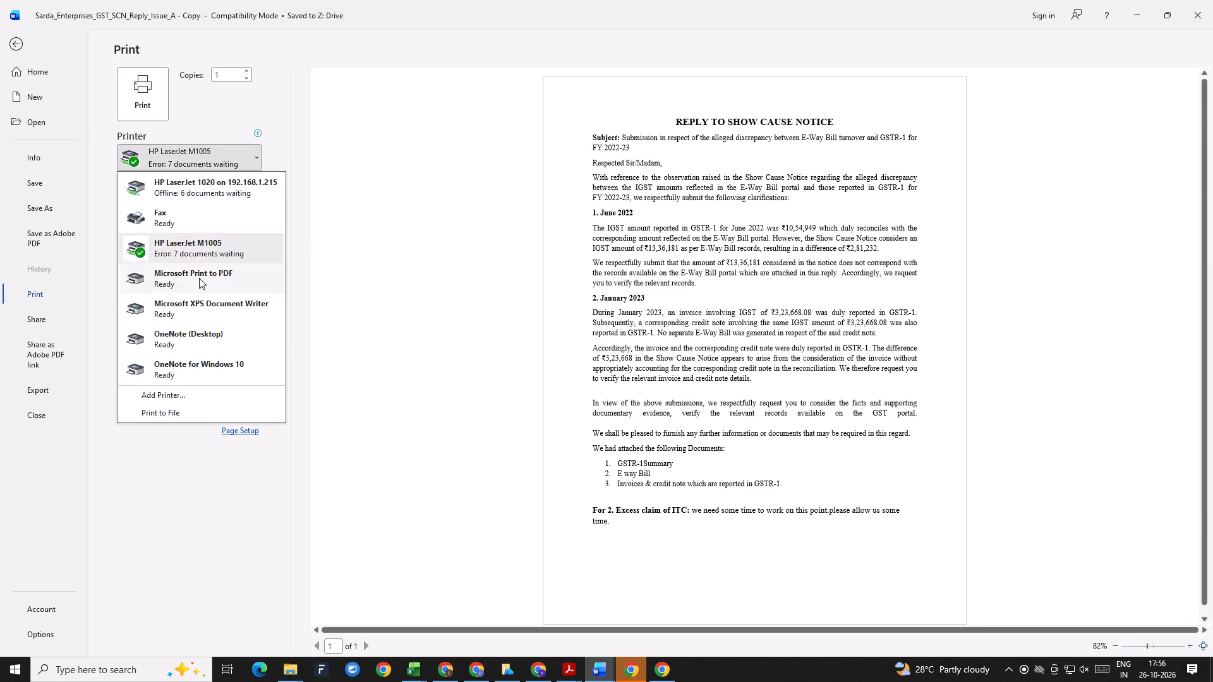
left_click(199, 280)
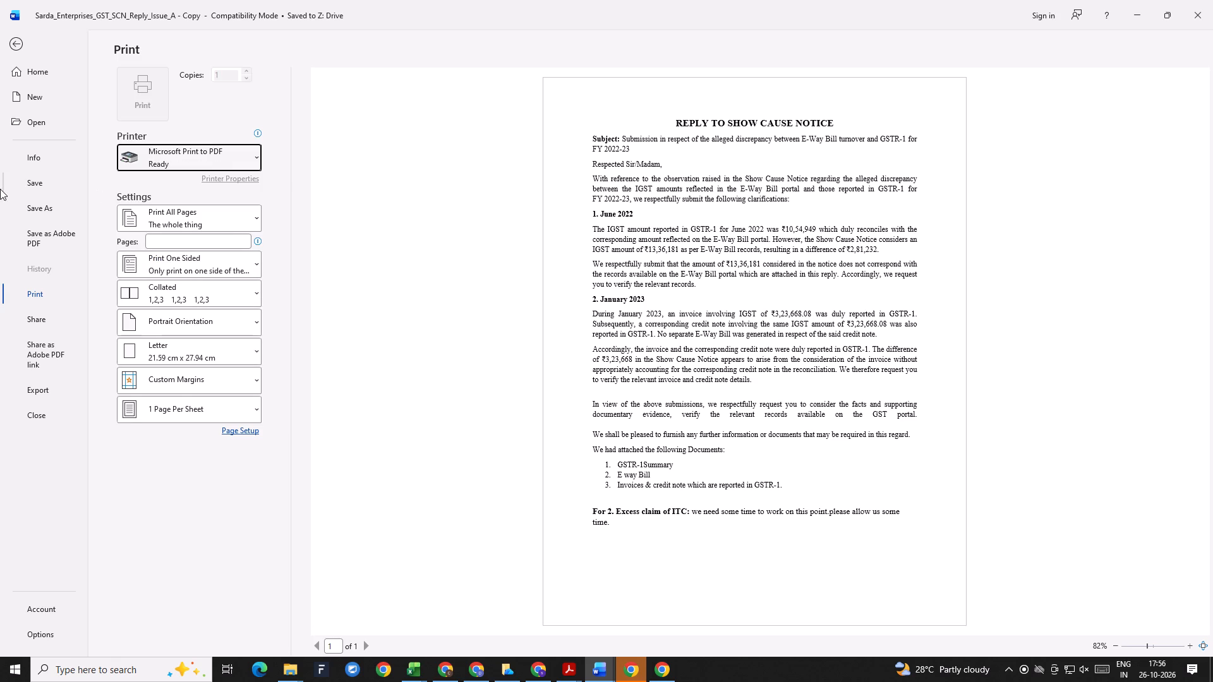
left_click(39, 185)
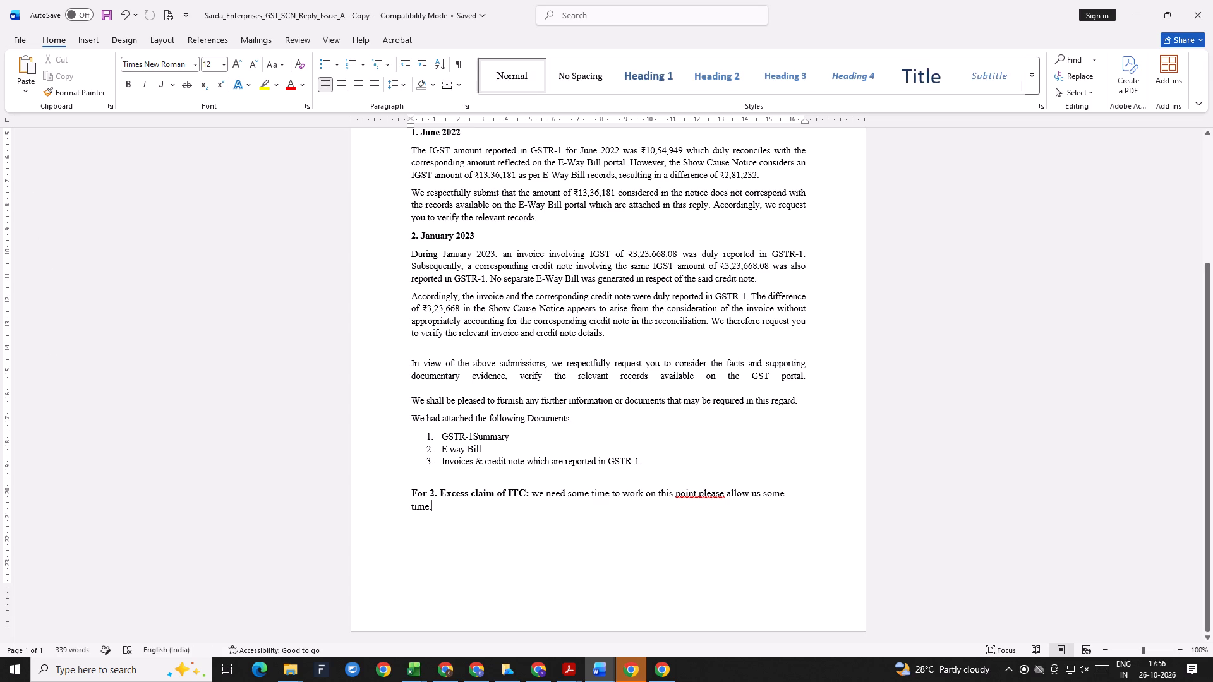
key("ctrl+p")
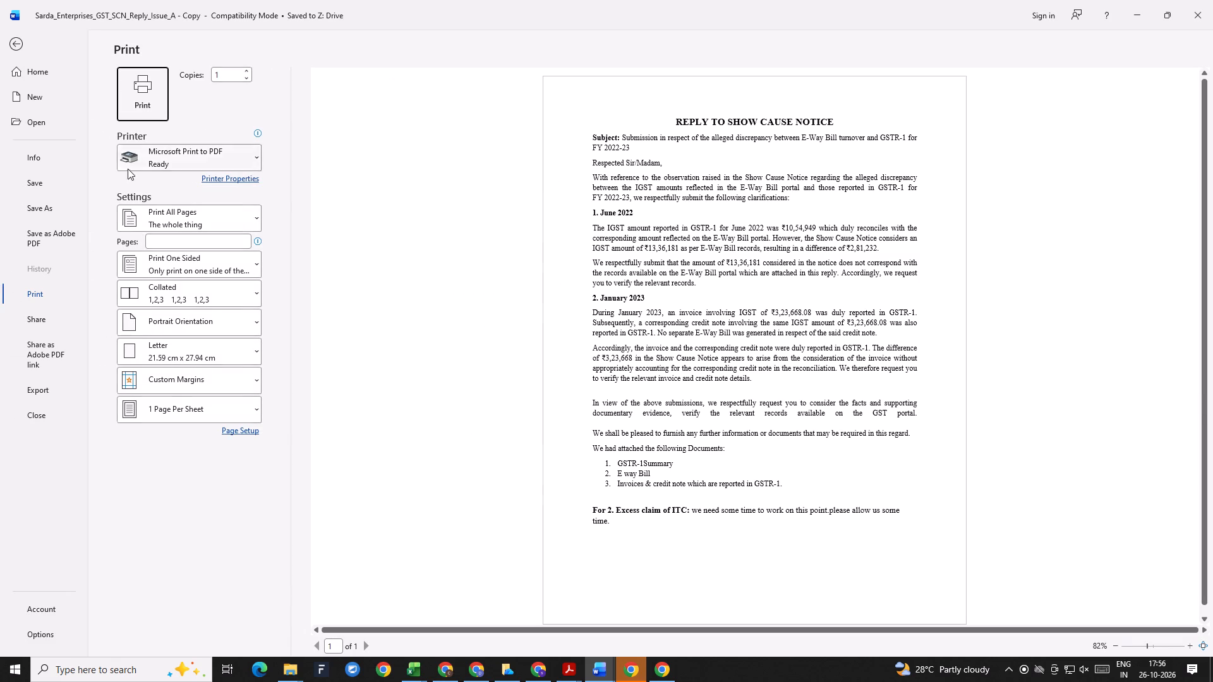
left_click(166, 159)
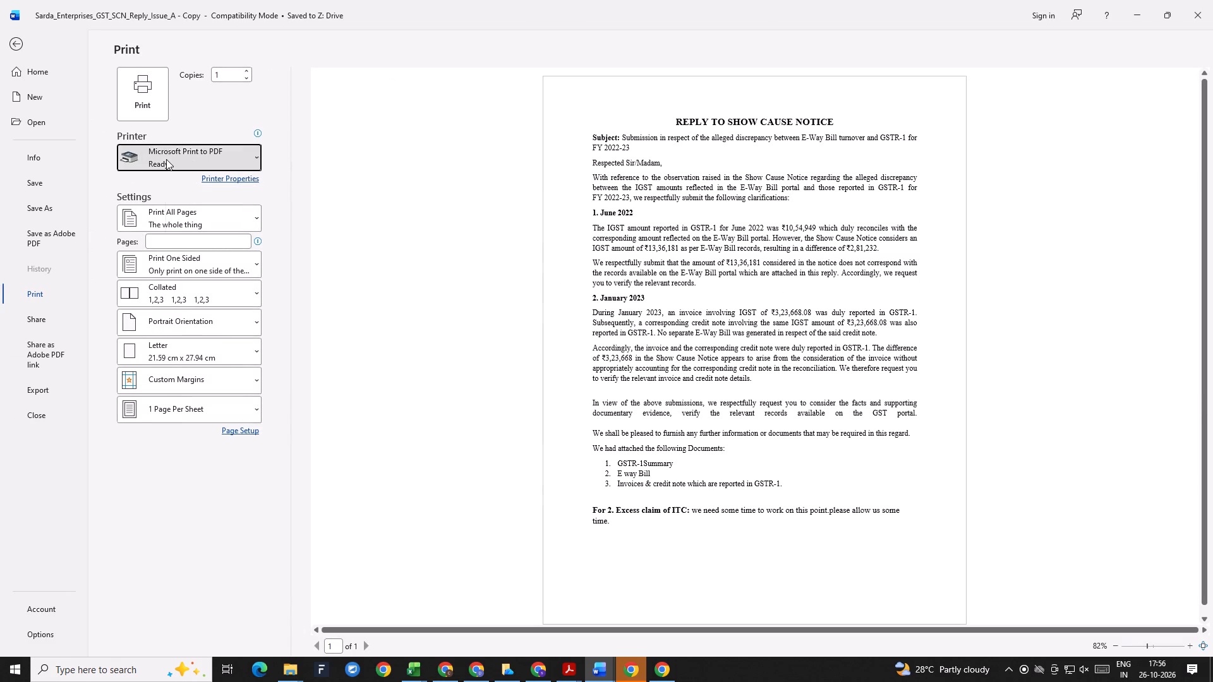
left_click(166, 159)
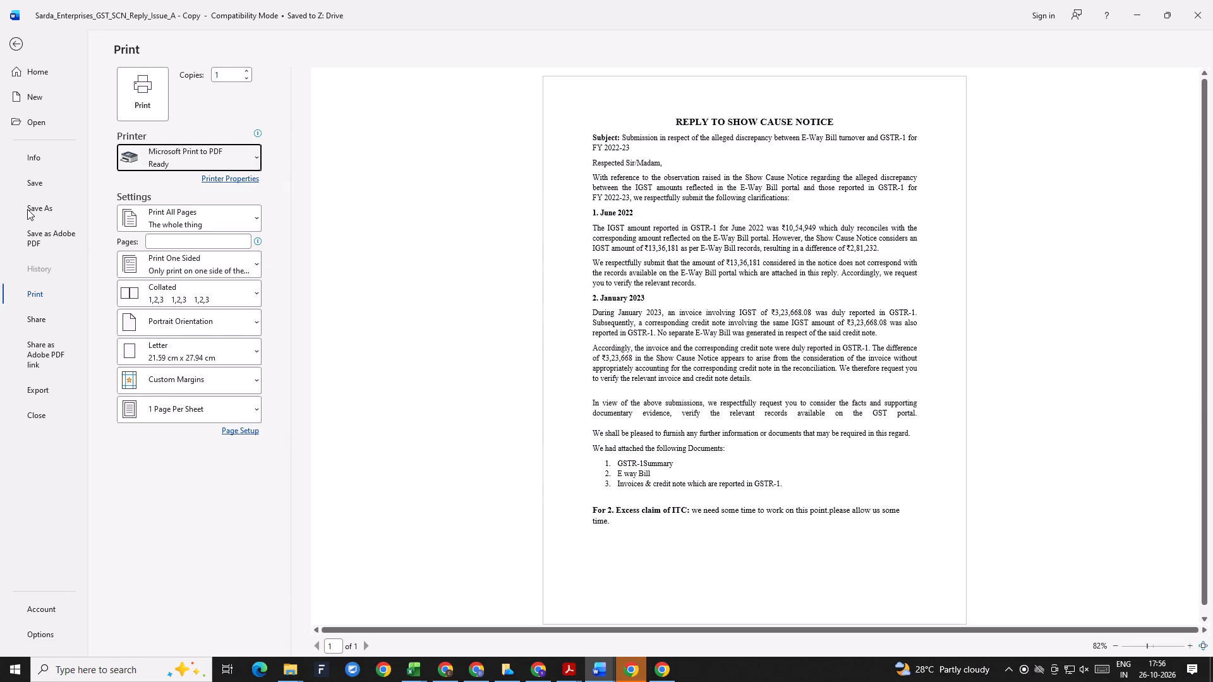
Save the reply as a Word document named "Sarda_Enterprises GST Reply Notice" in the Sarda Enterprises Notice Working folder, accepting the upgrade to the newest file format.
left_click(37, 208)
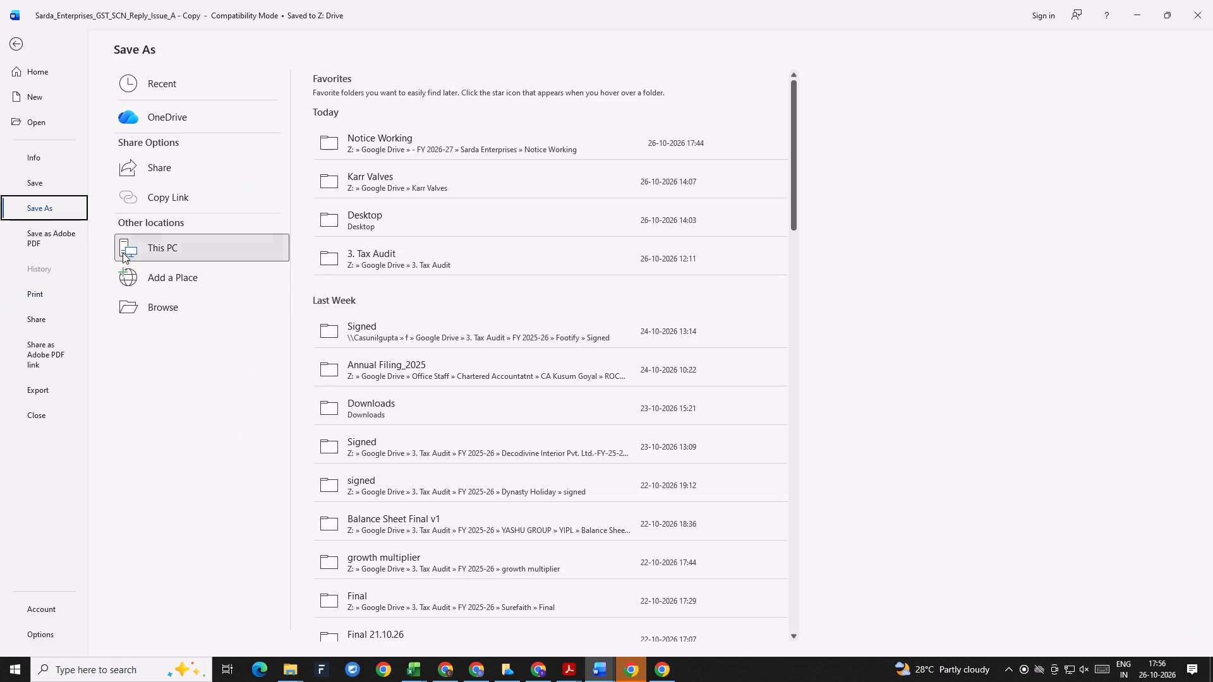
left_click(229, 252)
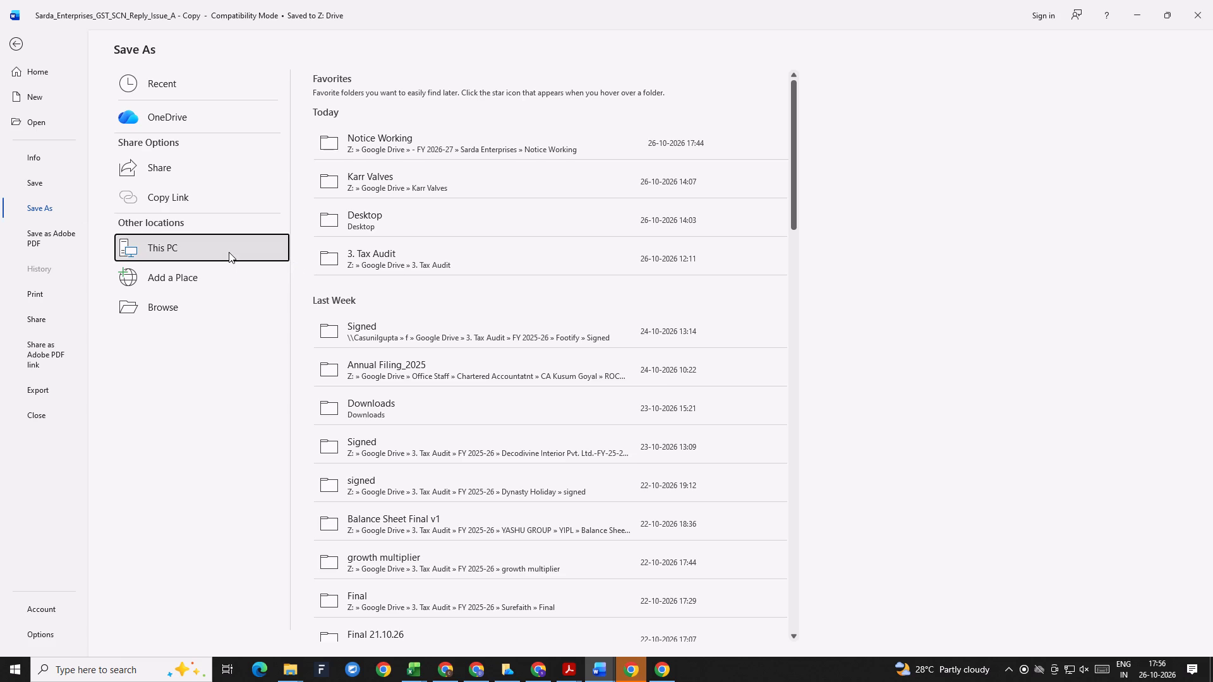
left_click(229, 252)
left_click(229, 252)
left_click(162, 303)
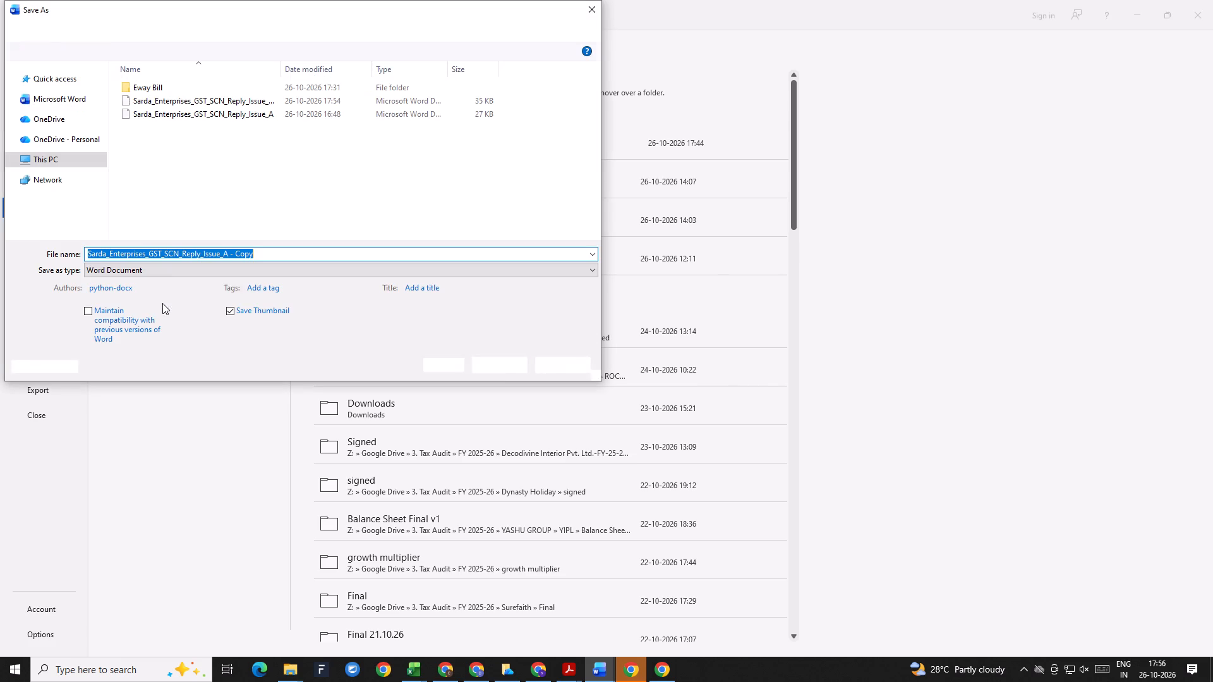
scroll(43, 168, "up", 6)
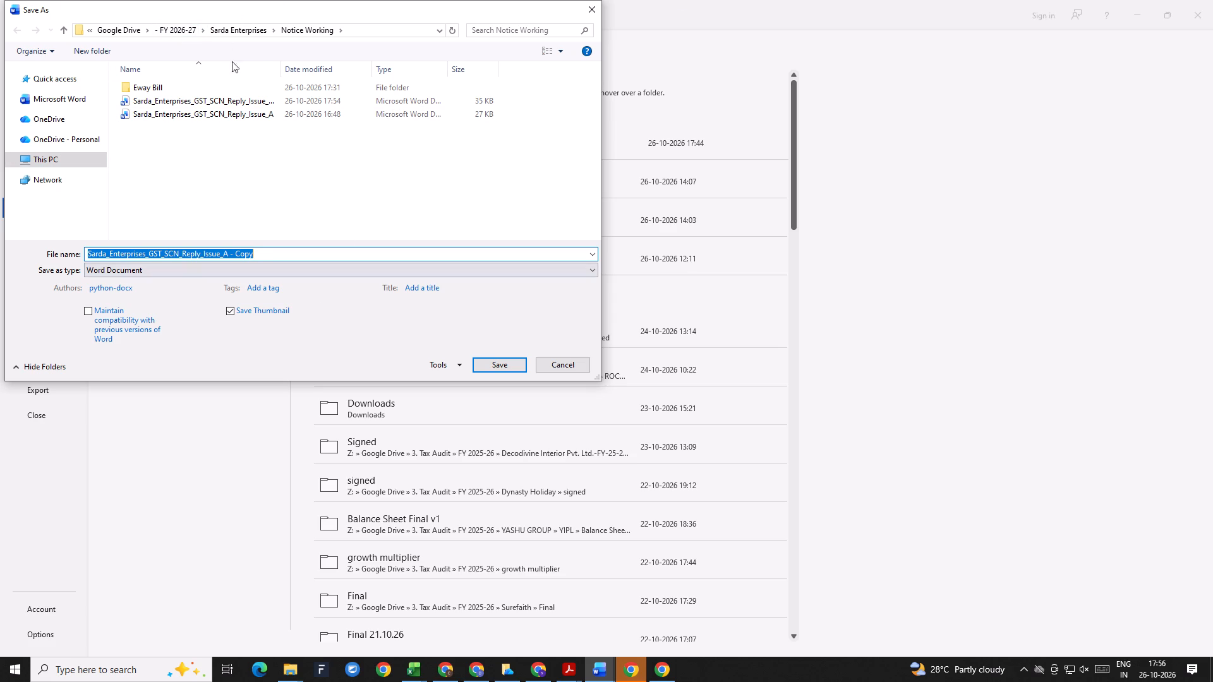
left_click(234, 29)
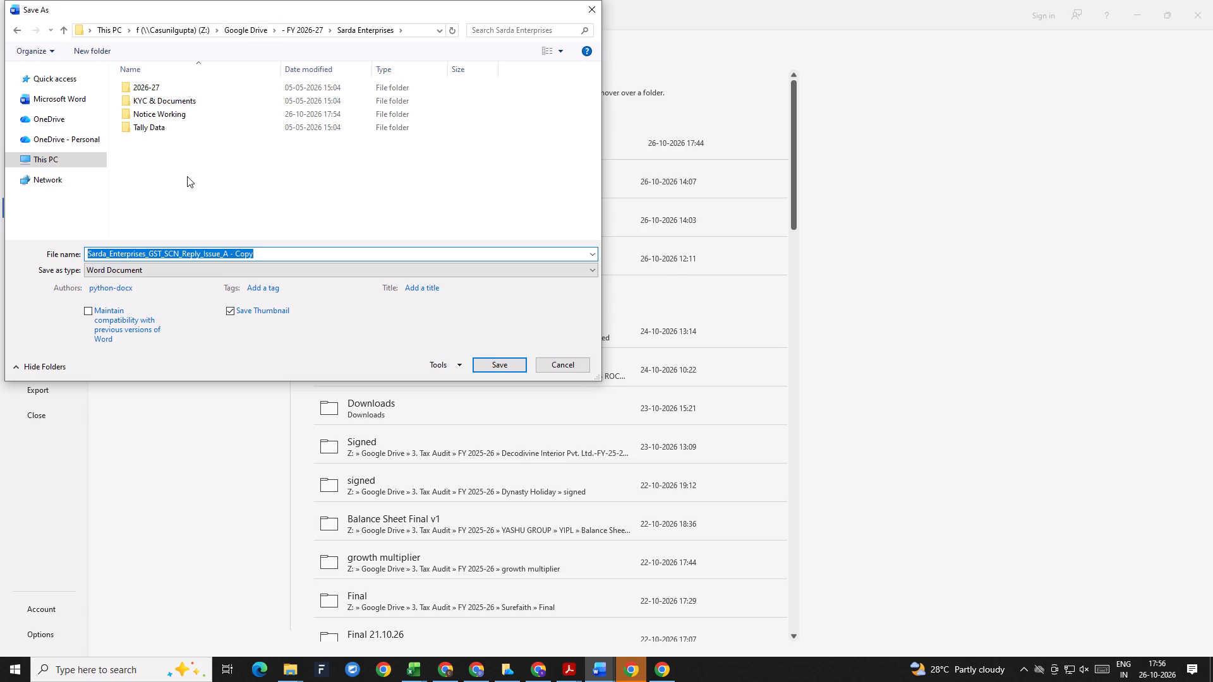
double_click(205, 111)
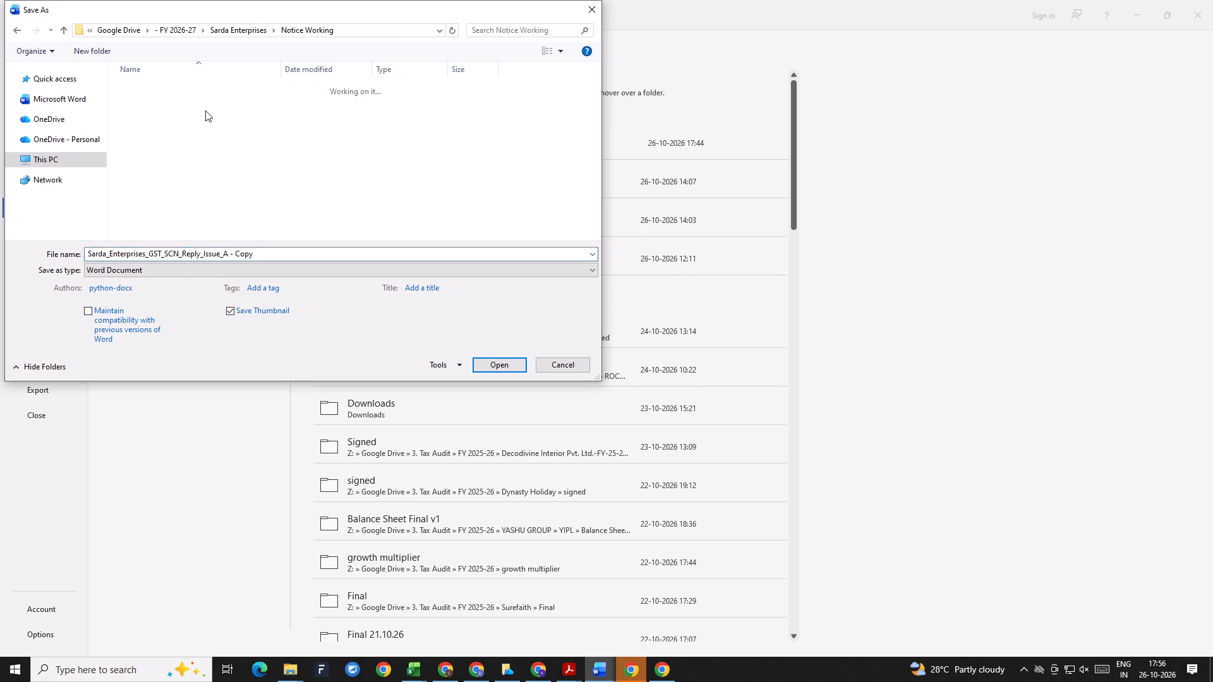
left_click(263, 252)
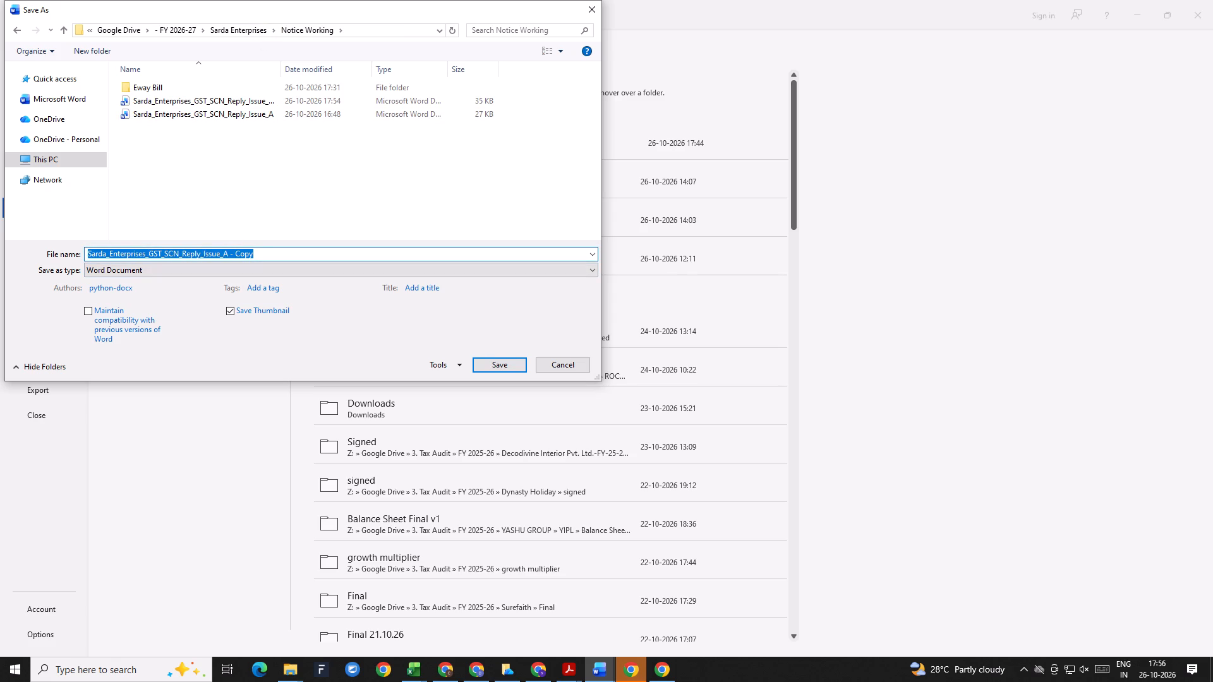
key("End")
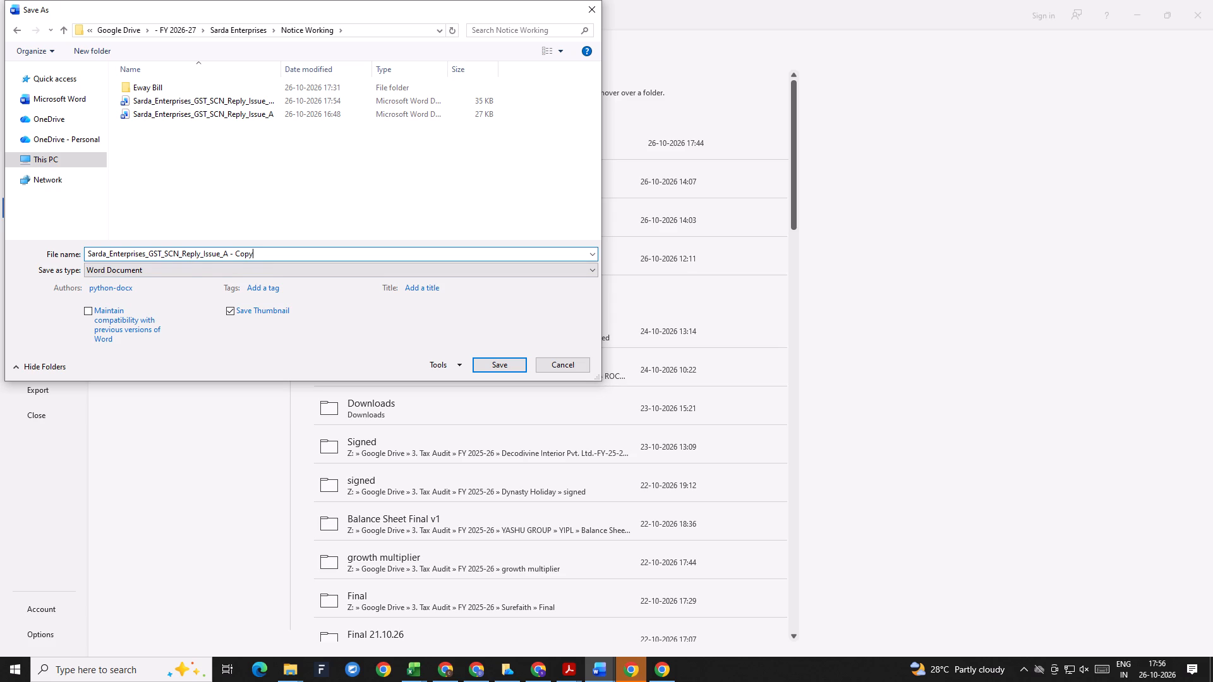
key("BackSpace")
key("BackSpace")
key("BackSpace")
key("BackSpace")
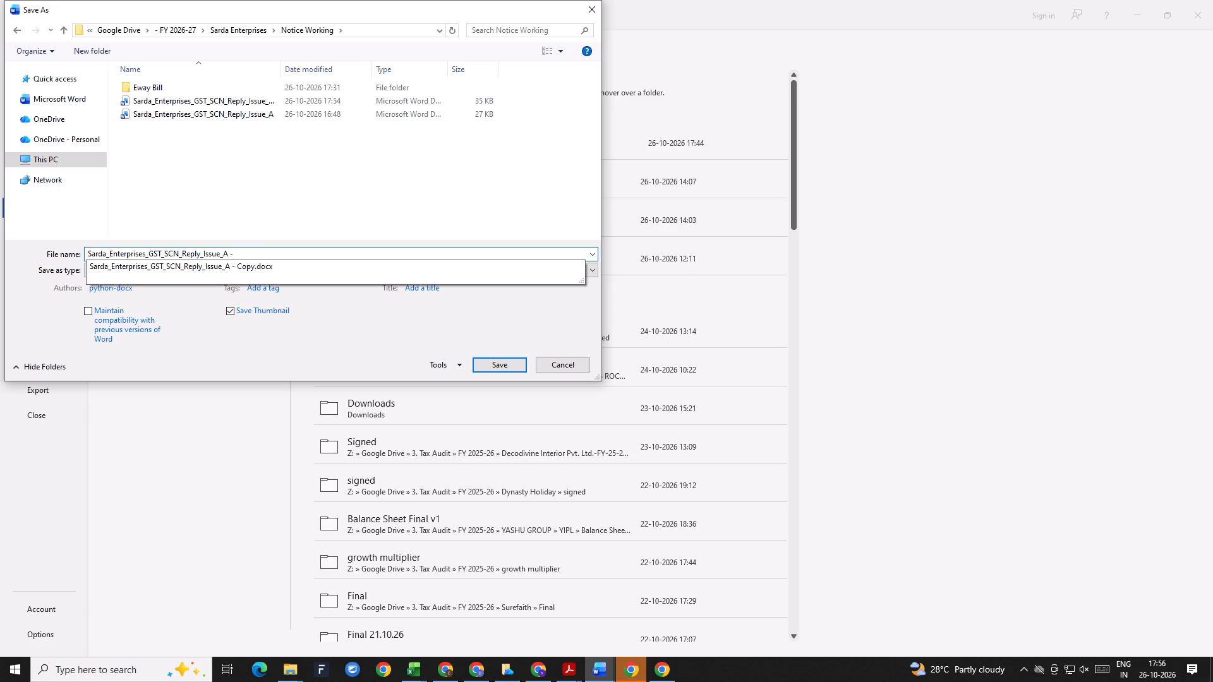
key("BackSpace")
key("BackSpace")
key("BackSpace")
key("BackSpace")
key("BackSpace")
key("BackSpace")
key("BackSpace")
key("BackSpace")
key("BackSpace")
key("BackSpace")
key("BackSpace")
key("BackSpace")
key("BackSpace")
key("BackSpace")
key("BackSpace")
key("BackSpace")
key("BackSpace")
key("BackSpace")
key("BackSpace")
key("BackSpace")
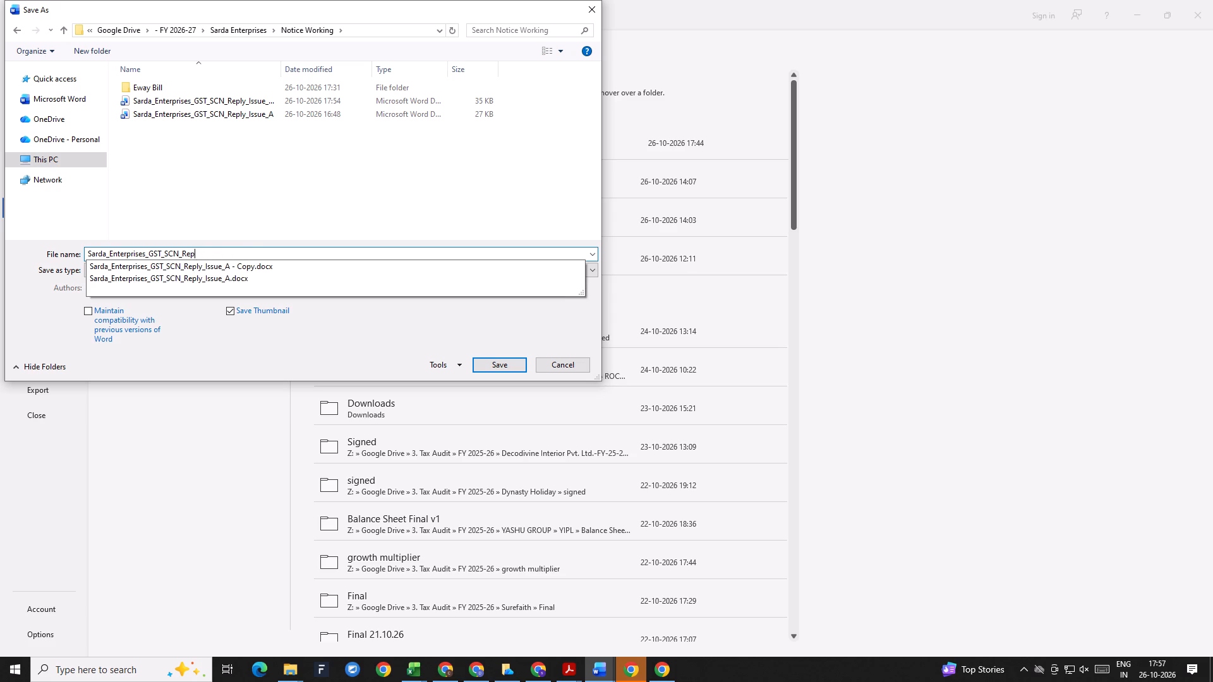
key("BackSpace")
key("BackSpace")
key("BackSpace")
key("BackSpace")
key("BackSpace")
key("space")
type("GST")
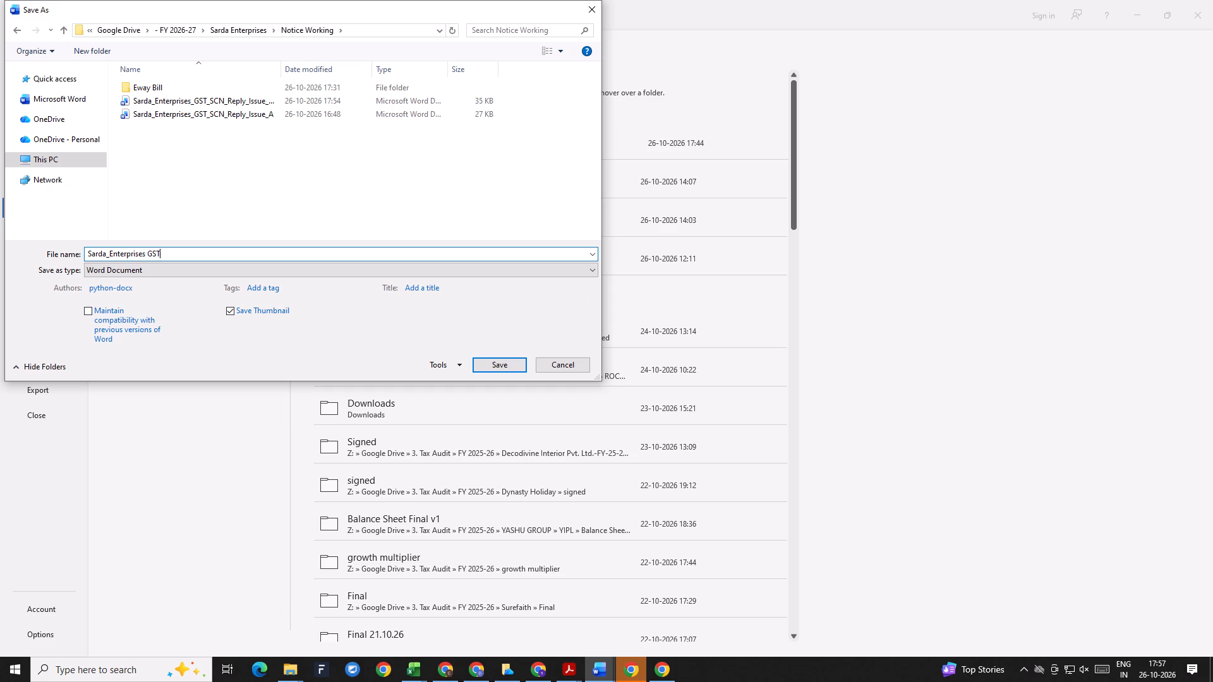
key("space")
type("Repl")
type("y")
key("space")
type("Notice")
scroll(263, 252, "up", 2)
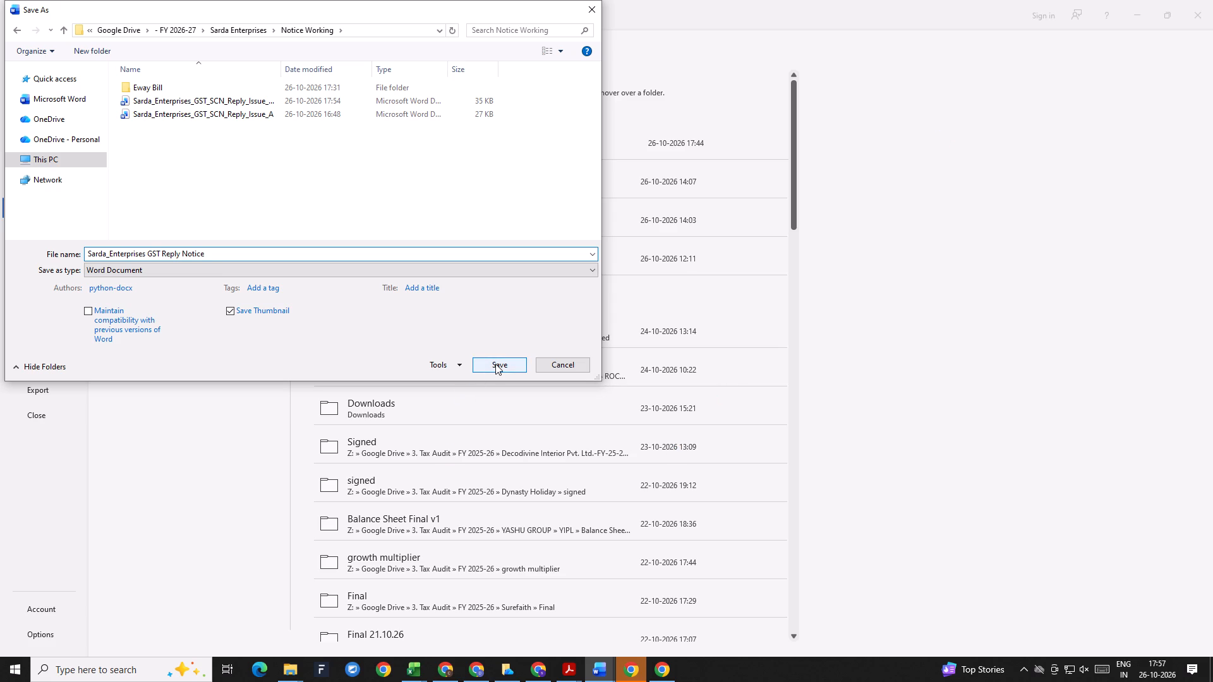
left_click(495, 364)
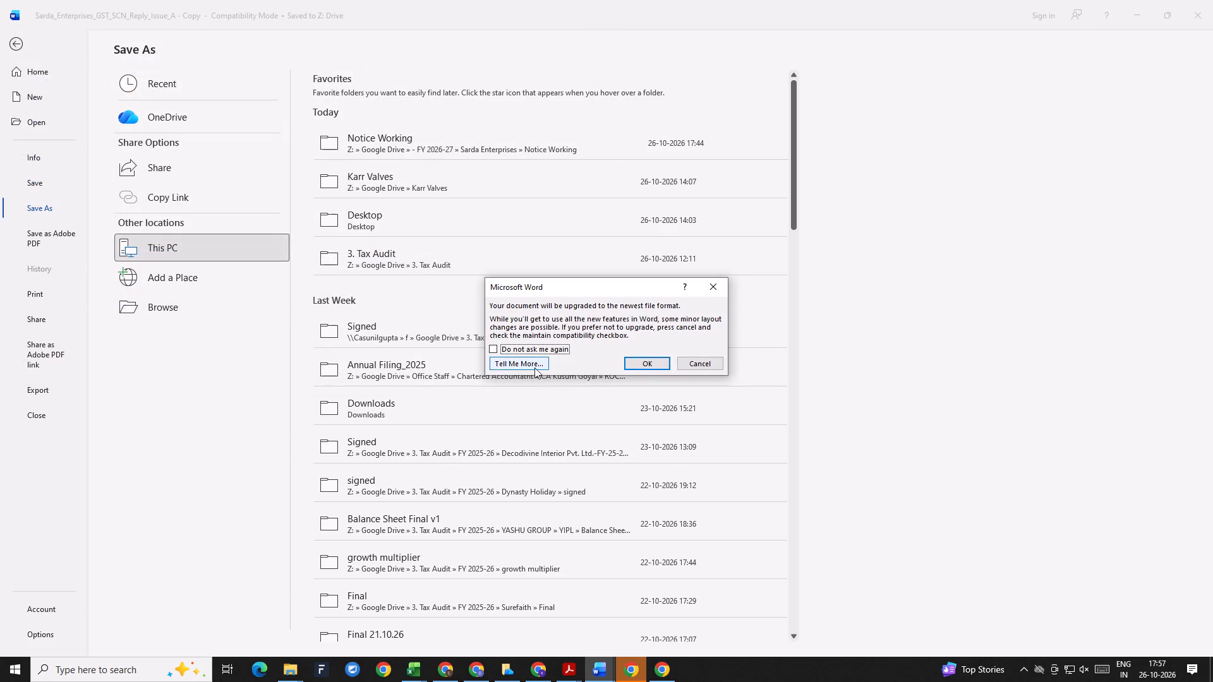
left_click(639, 366)
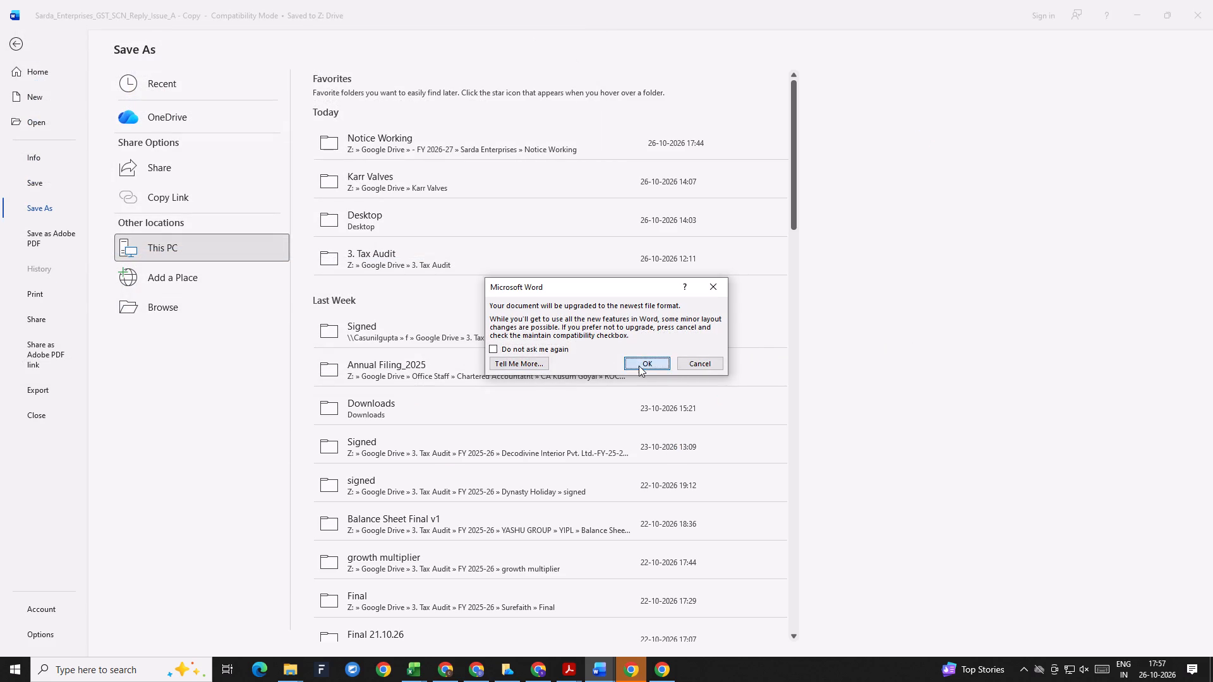
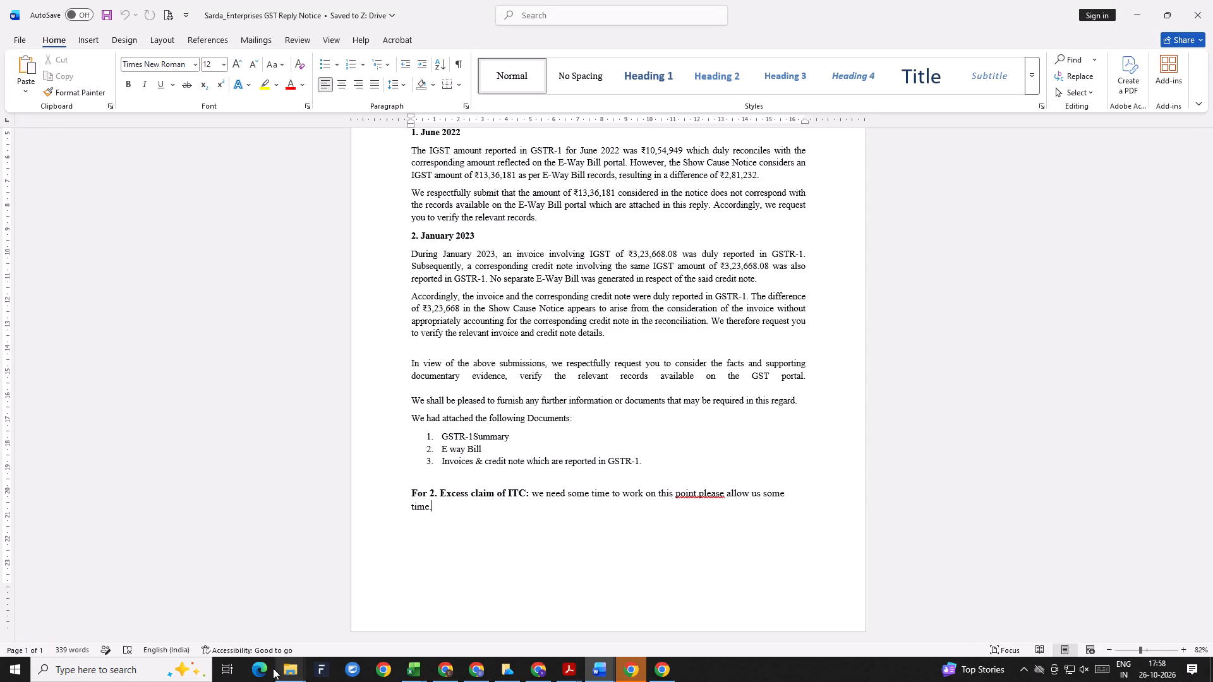
Open the "Sarda Enterprises Notice Reply" PDF from the Notice Working folder, examine the end of the reply, and close the PDF.
left_click(291, 674)
left_click(186, 616)
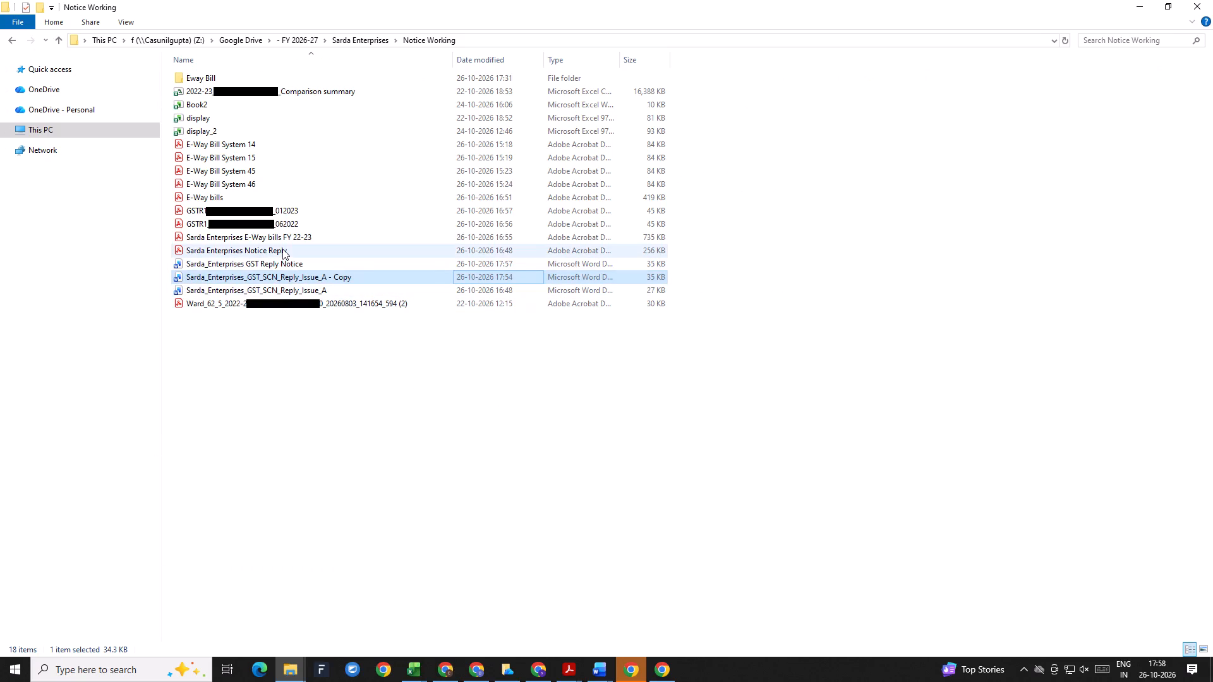
left_click(282, 249)
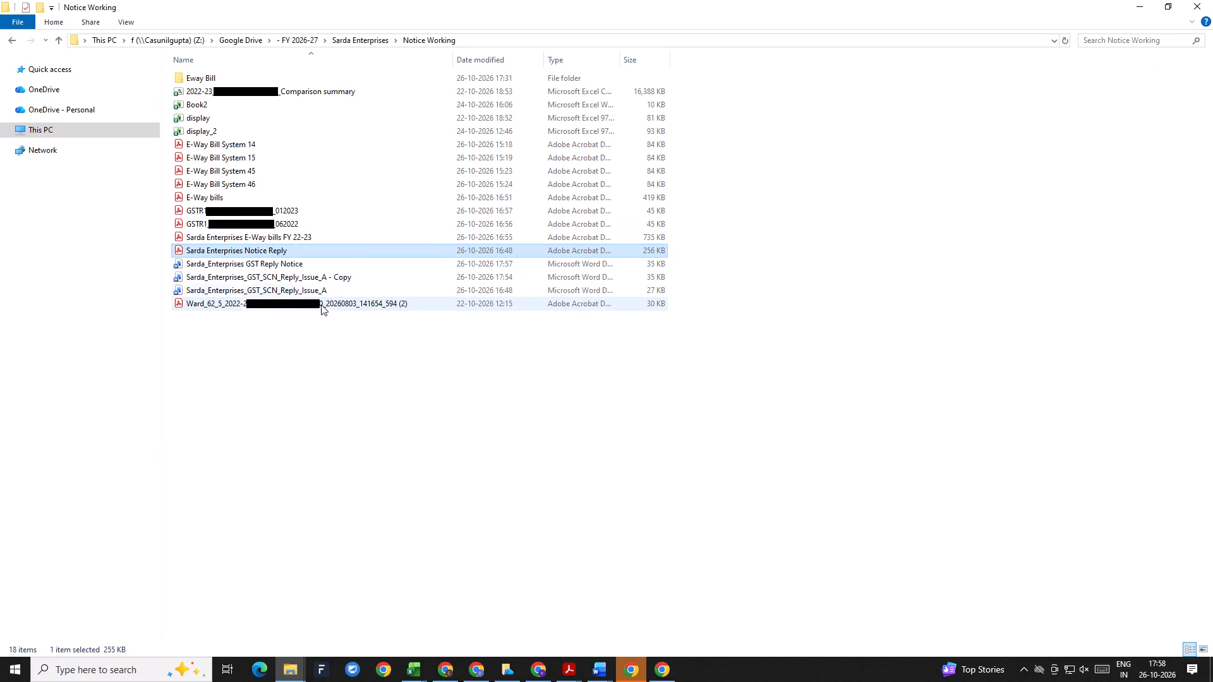
double_click(305, 250)
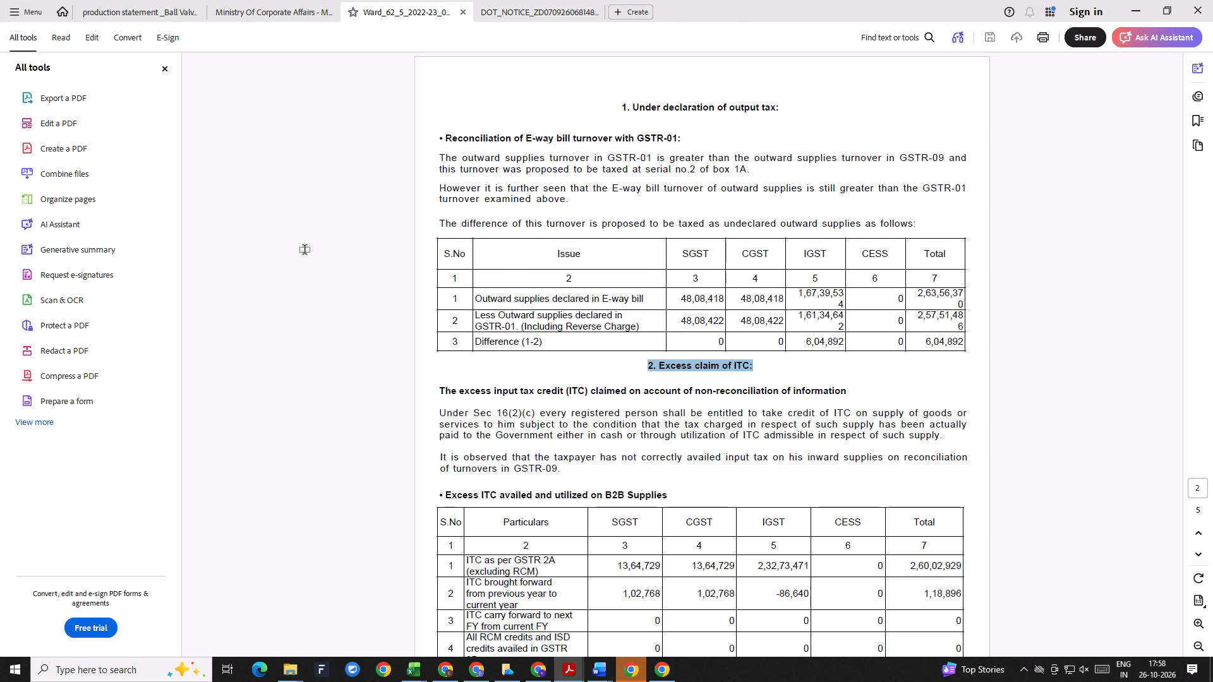
scroll(693, 564, "down", 4)
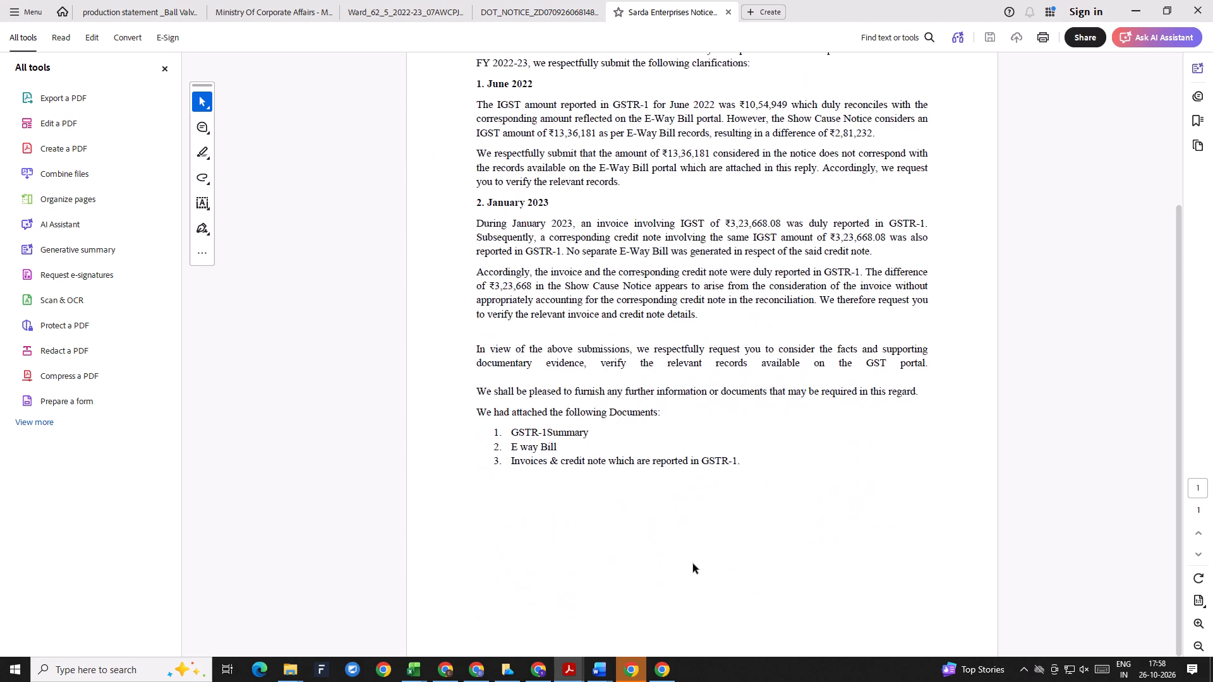
scroll(693, 564, "down", 6)
scroll(692, 561, "up", 1)
scroll(692, 561, "down", 3)
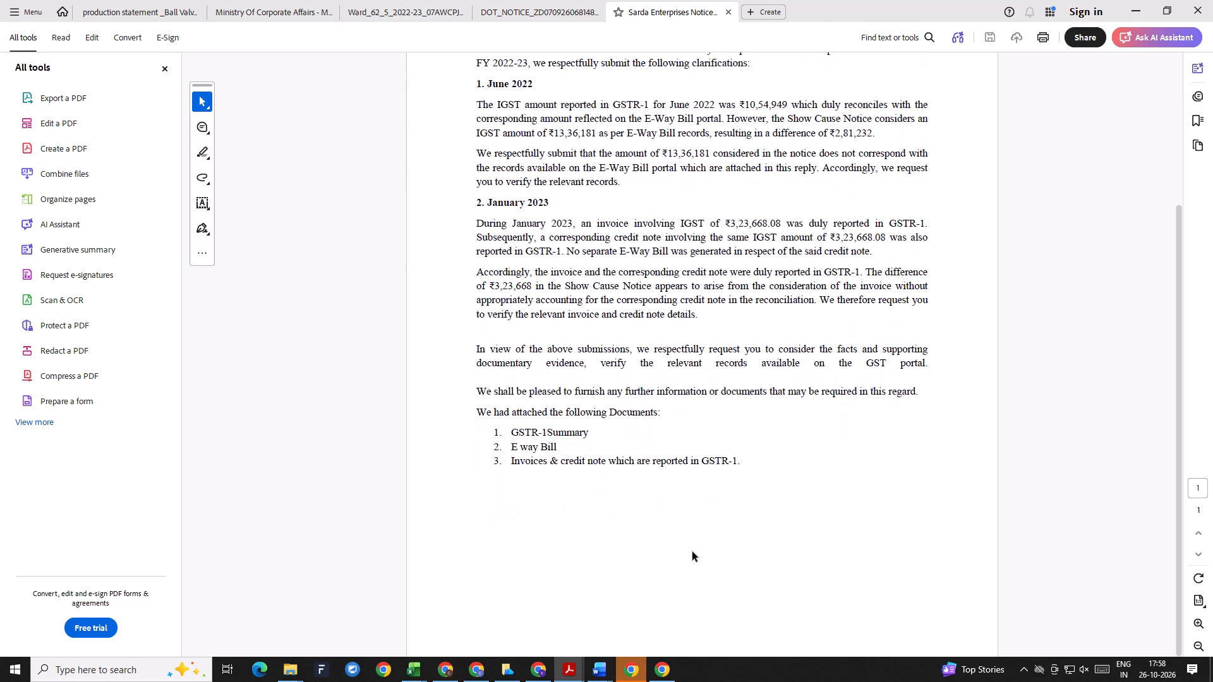
key("space")
key("space")
key("space")
key("space")
key("space")
key("space")
key("space")
key("space")
key("space")
key("space")
key("space")
key("space")
key("space")
key("space")
key("space")
key("space")
key("space")
key("space")
key("space")
key("space")
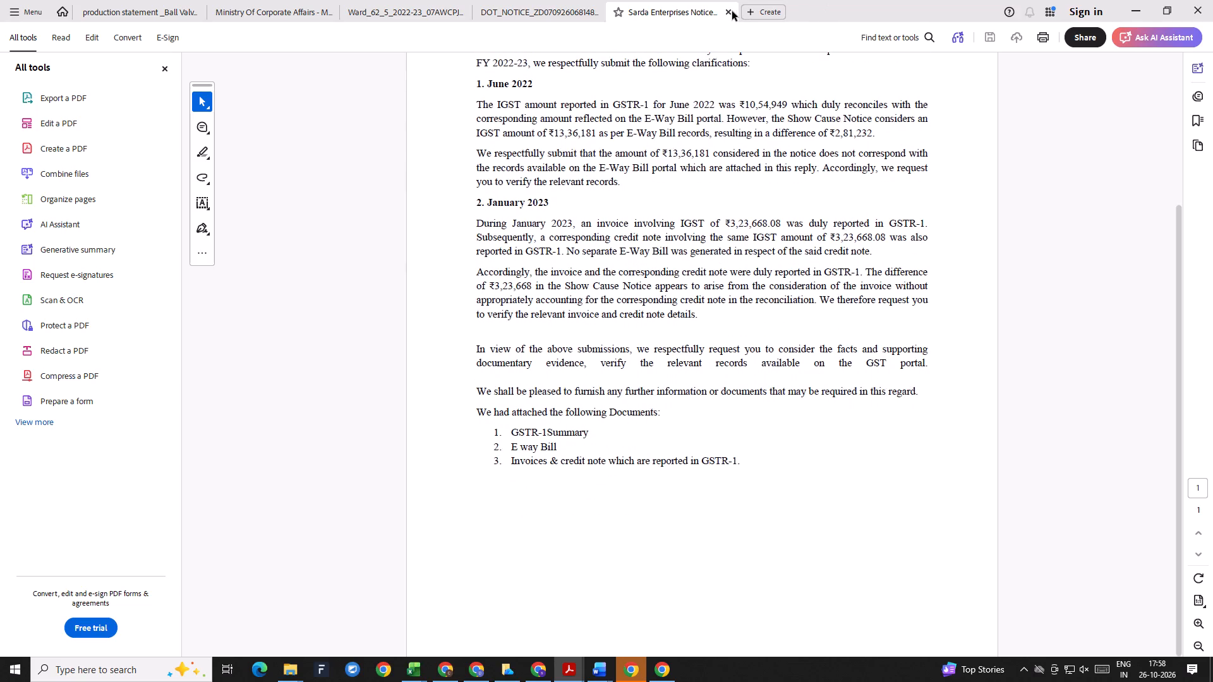
left_click(727, 9)
key("space")
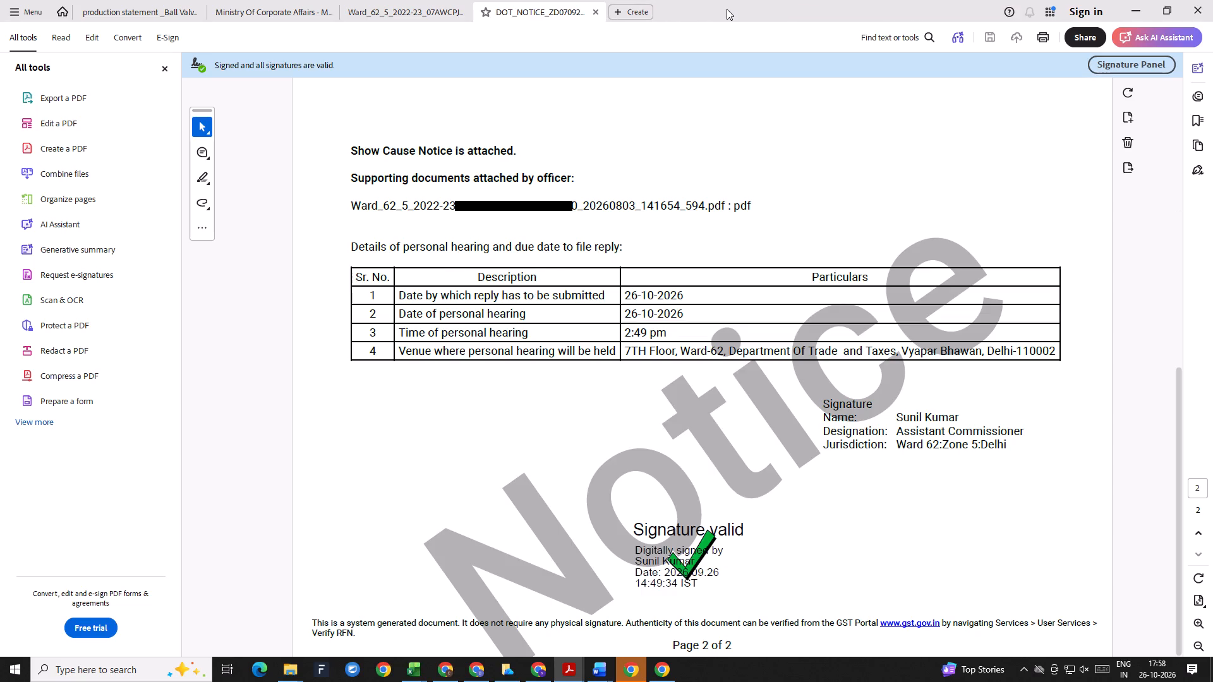
Reopen the "Sarda Enterprises Notice Reply" PDF from the Sarda Enterprises Notice Working folder, check its contents again, and close it.
key("alt+Tab")
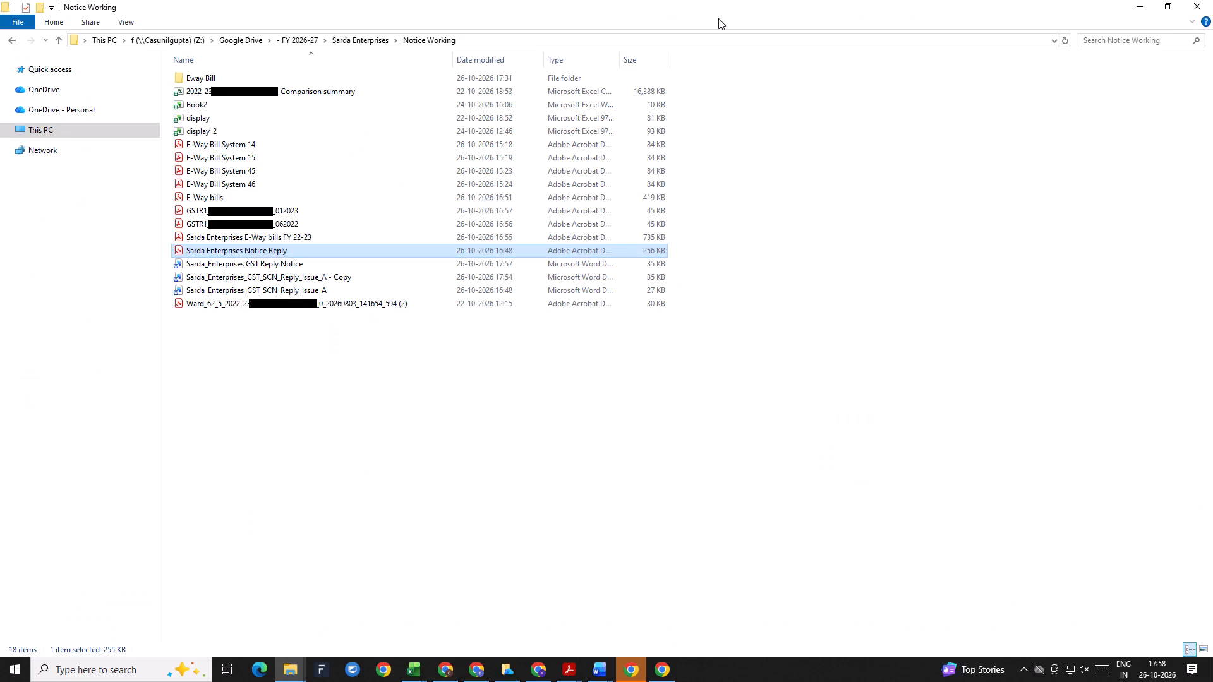
scroll(382, 110, "up", 4)
double_click(371, 40)
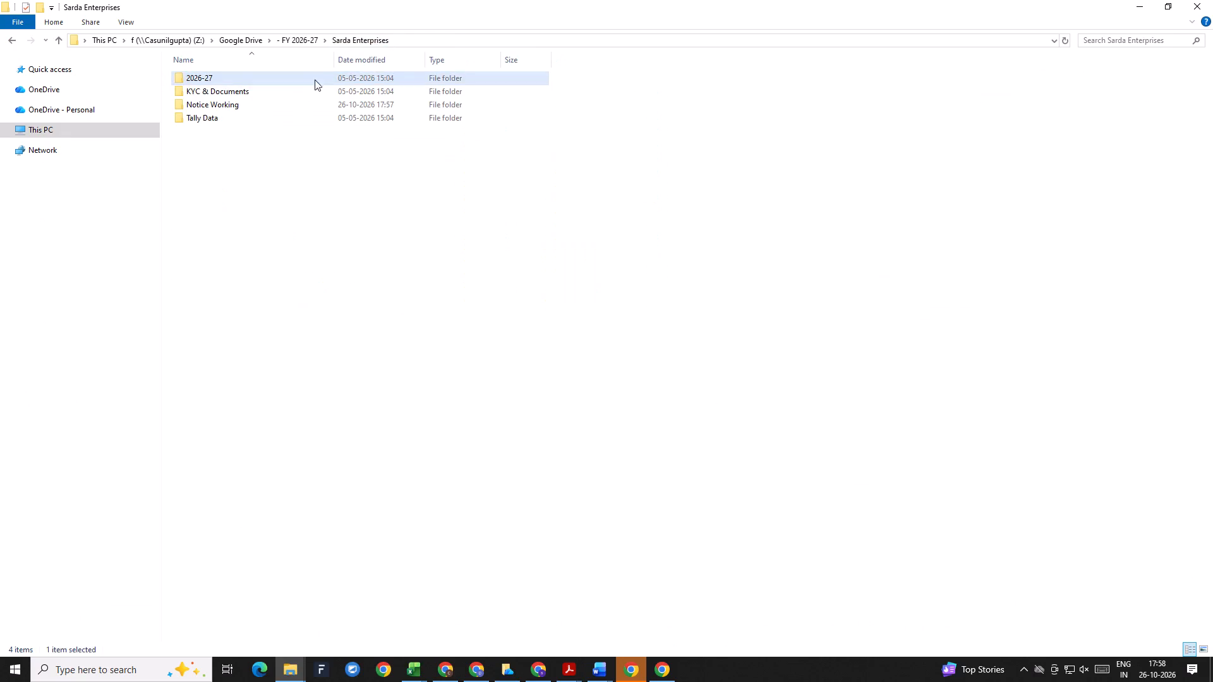
double_click(278, 104)
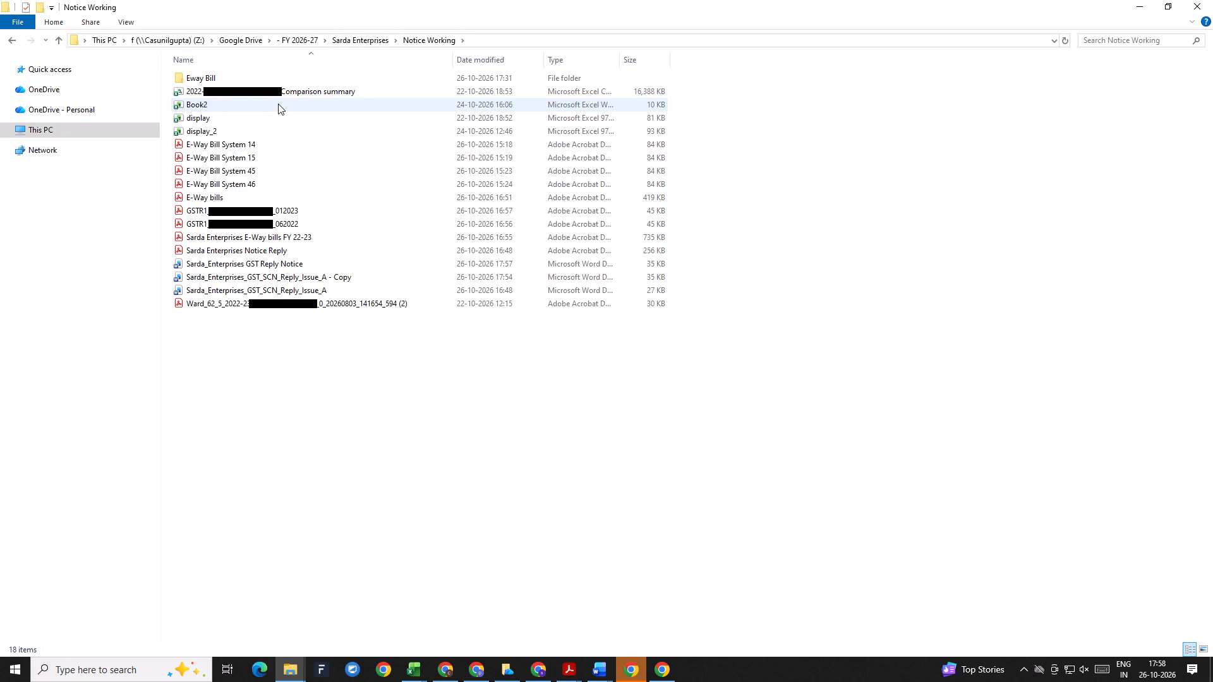
double_click(322, 253)
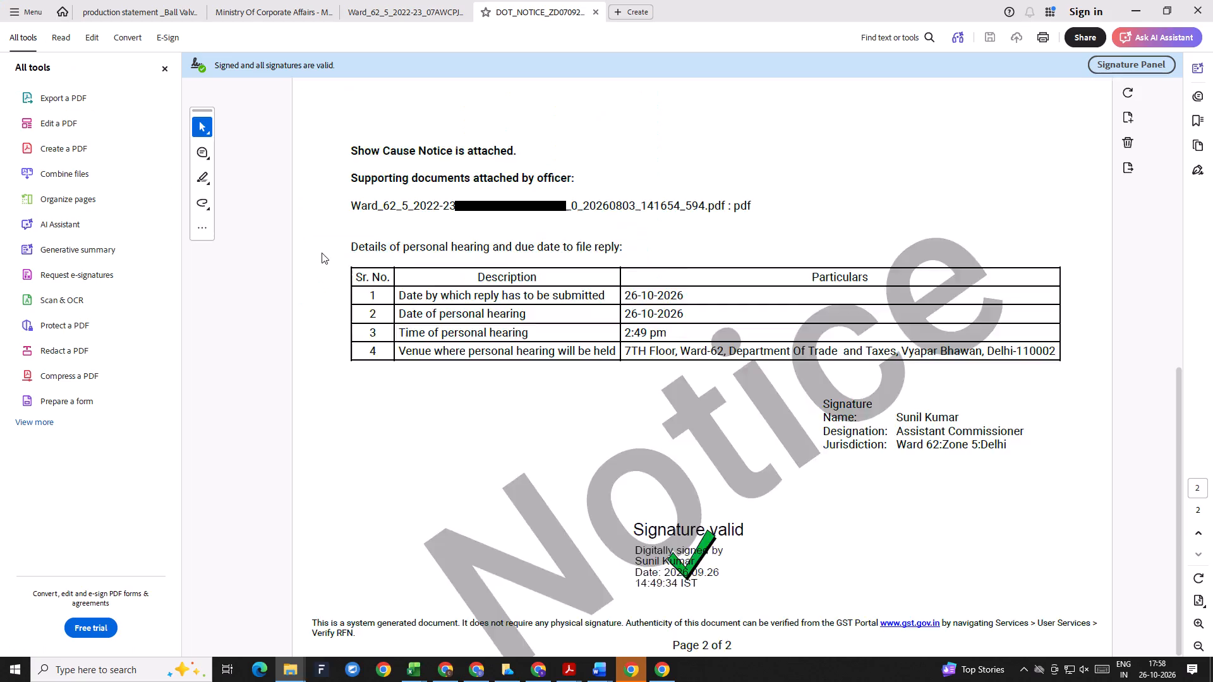
scroll(650, 323, "down", 9)
scroll(656, 330, "up", 4)
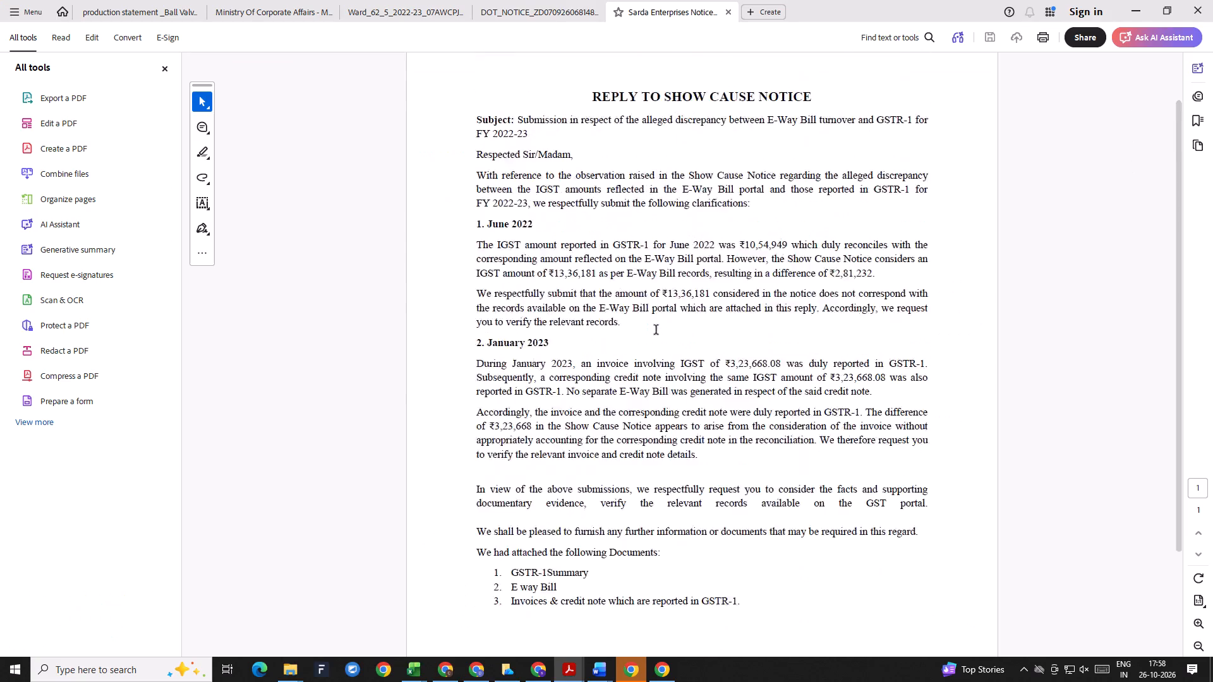
scroll(656, 330, "down", 5)
left_click(728, 10)
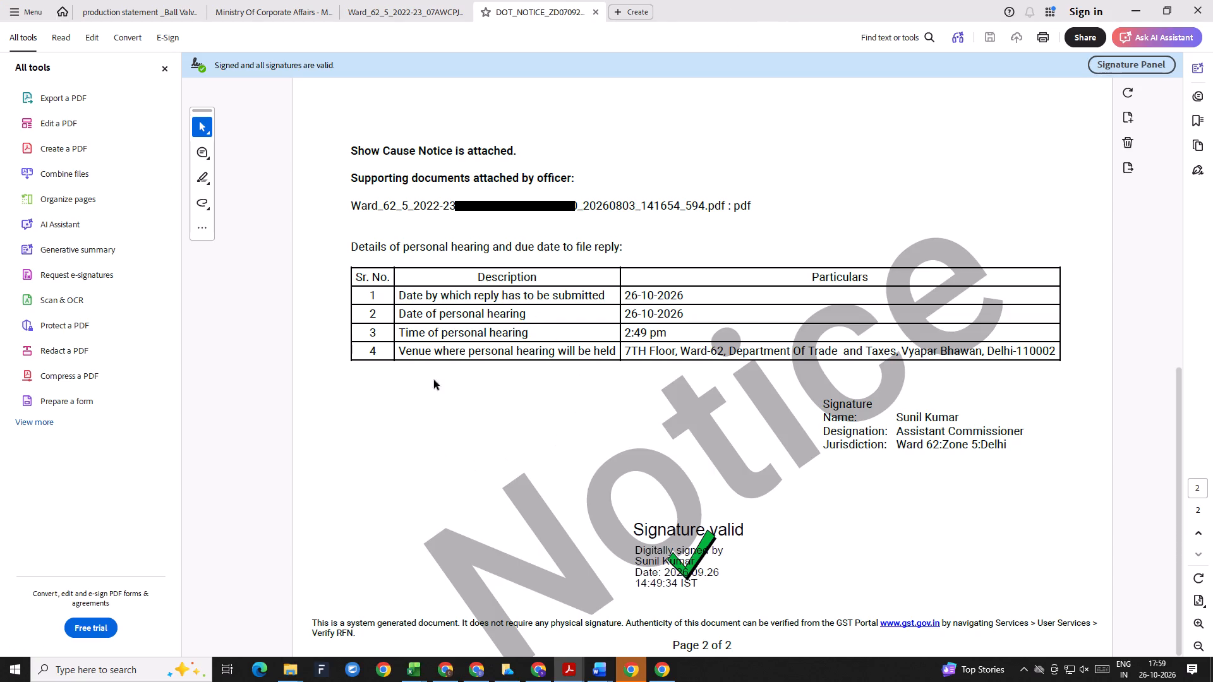
Open the "Sarda_Enterprises GST Reply Notice" Word document from the Notice Working folder and check its closing section on excess ITC.
key("alt+Tab")
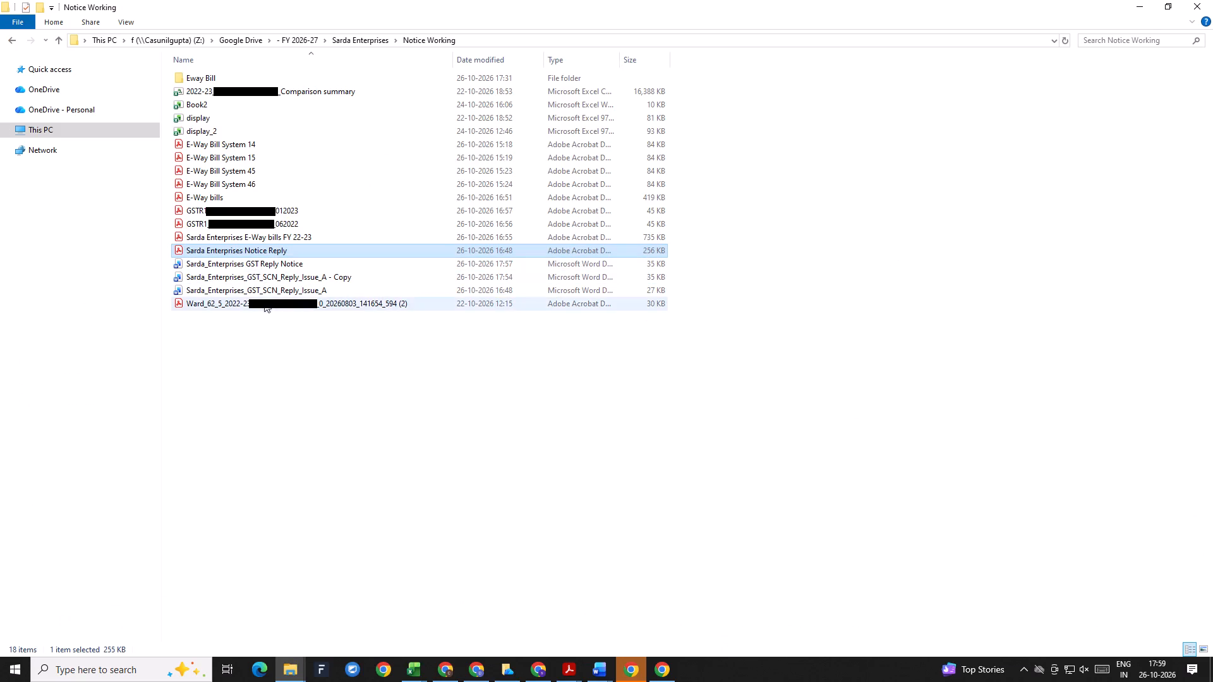
double_click(258, 268)
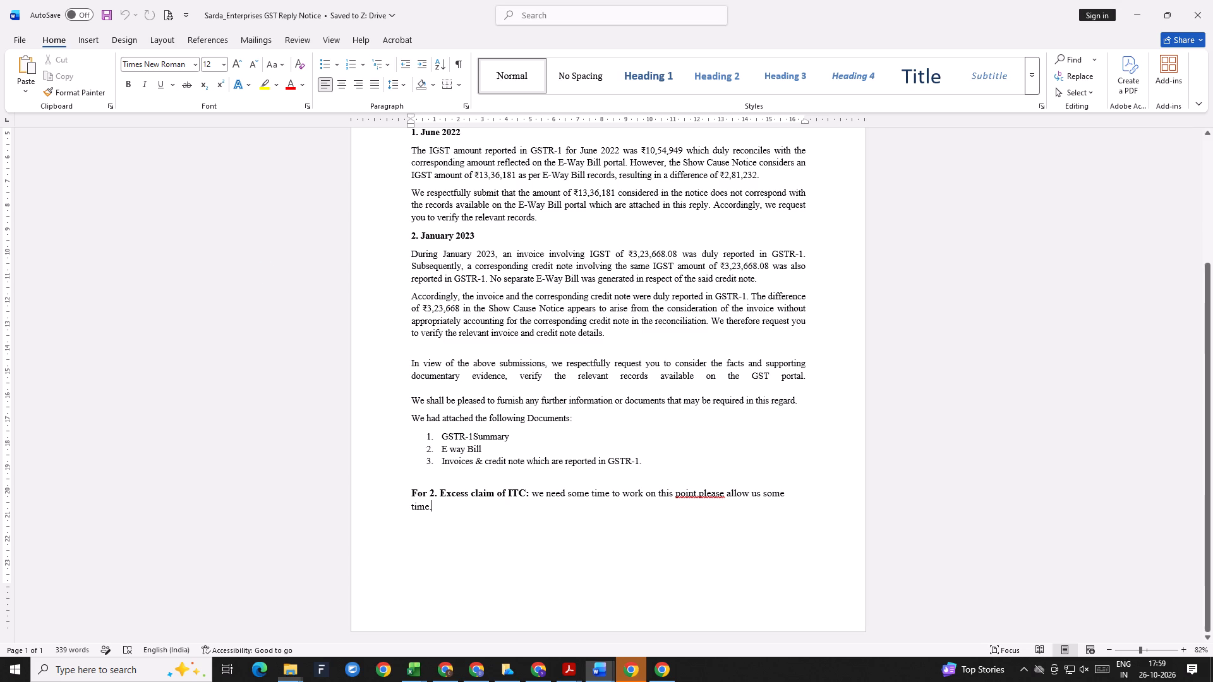
scroll(255, 270, "down", 4)
scroll(255, 270, "up", 4)
scroll(256, 270, "down", 5)
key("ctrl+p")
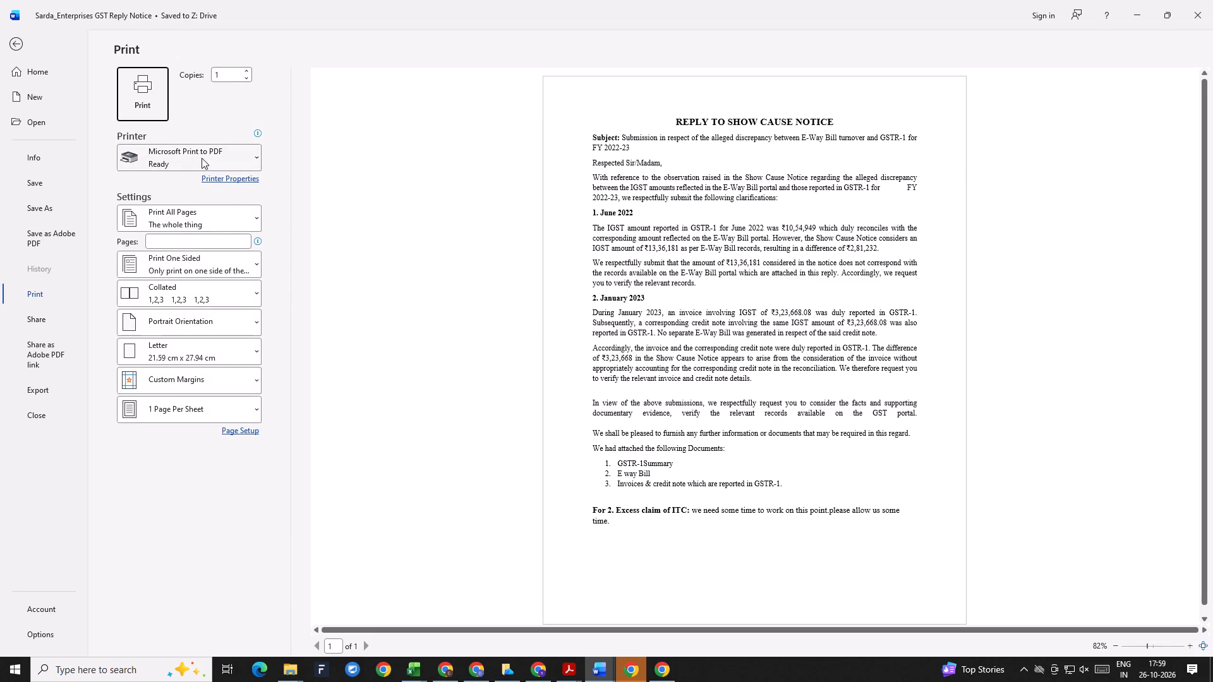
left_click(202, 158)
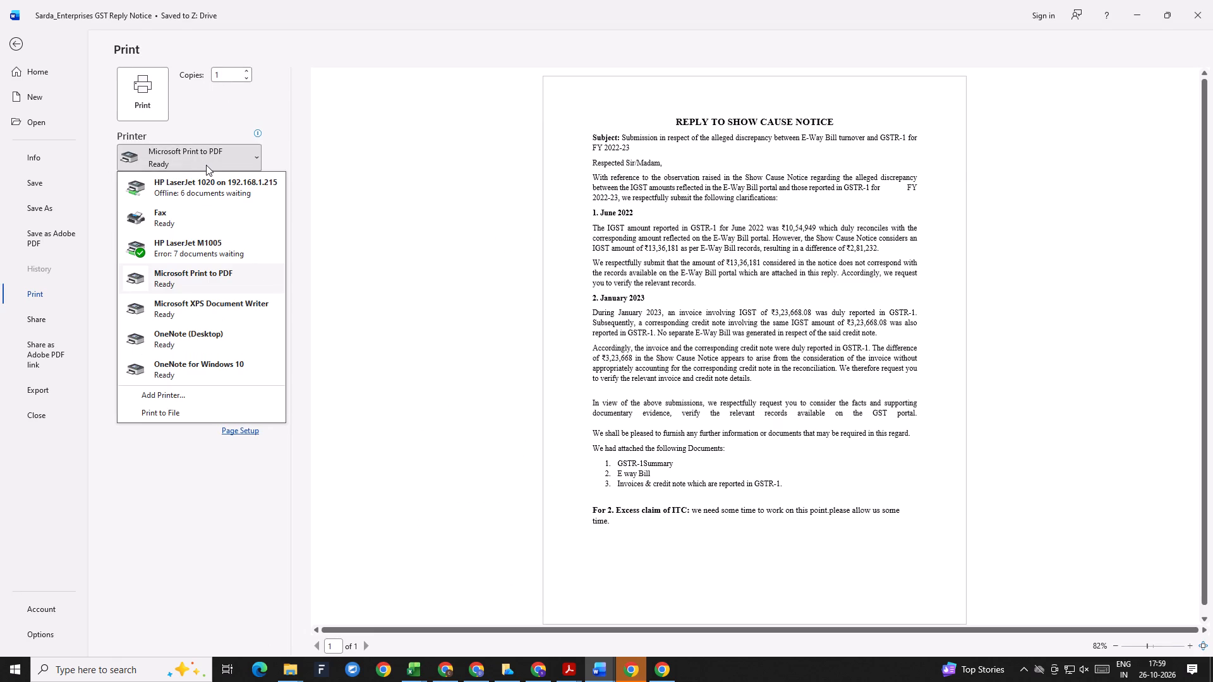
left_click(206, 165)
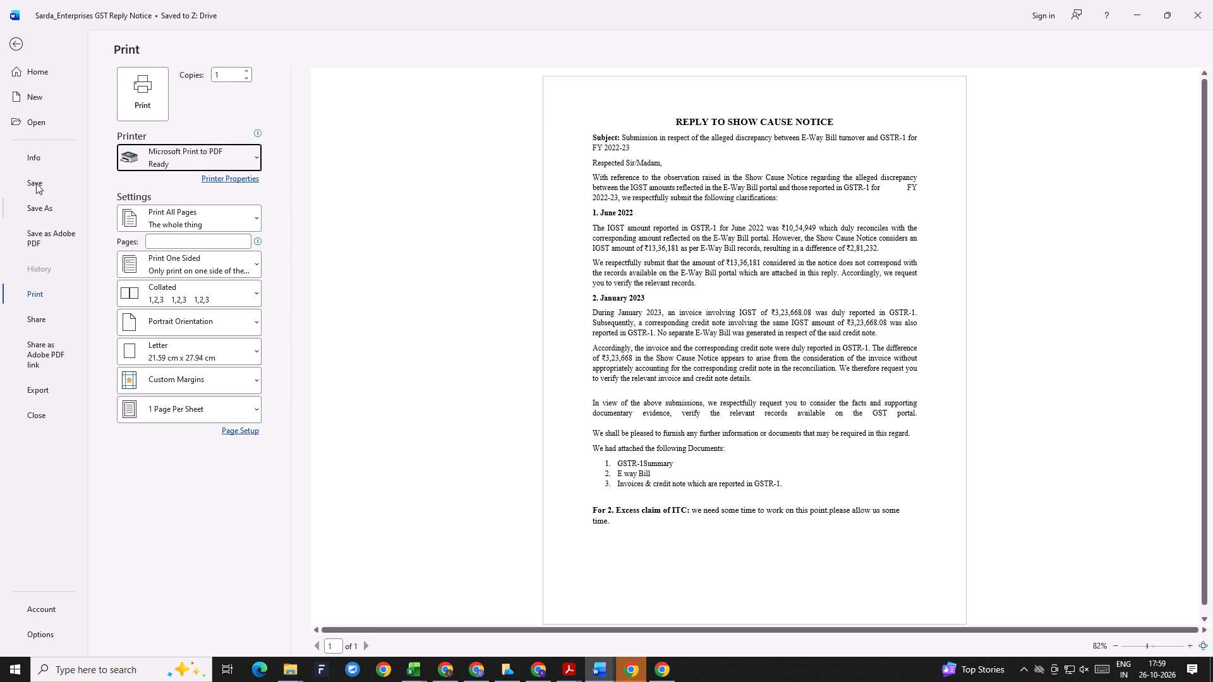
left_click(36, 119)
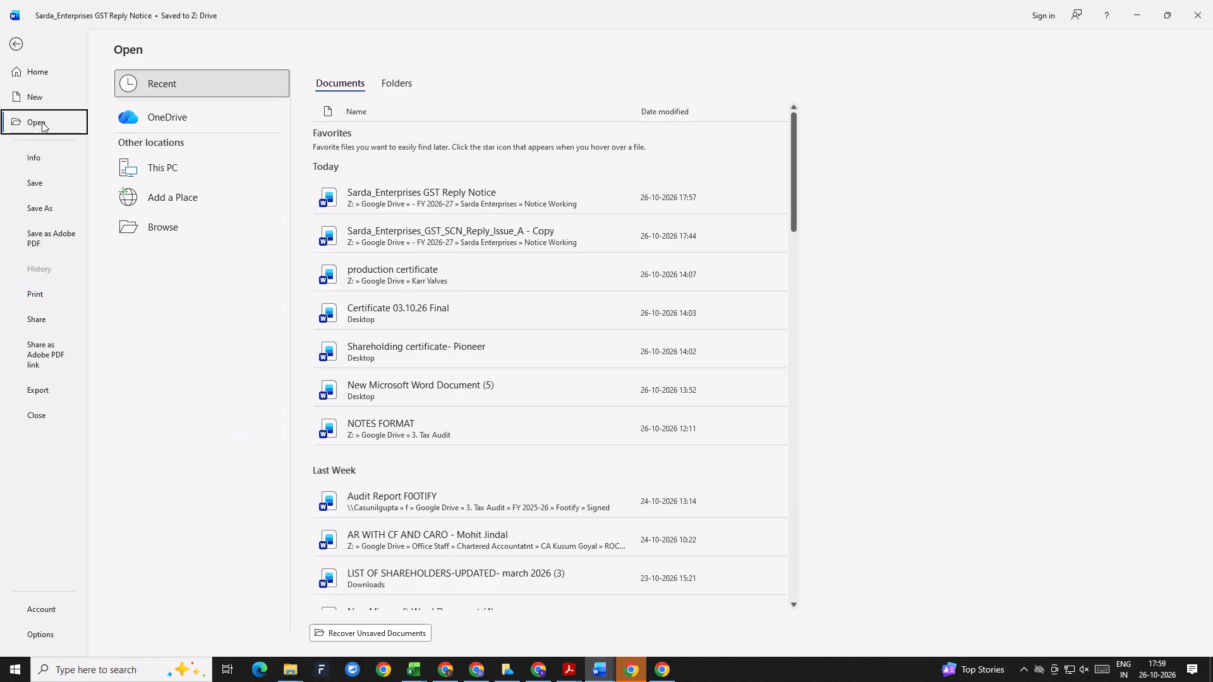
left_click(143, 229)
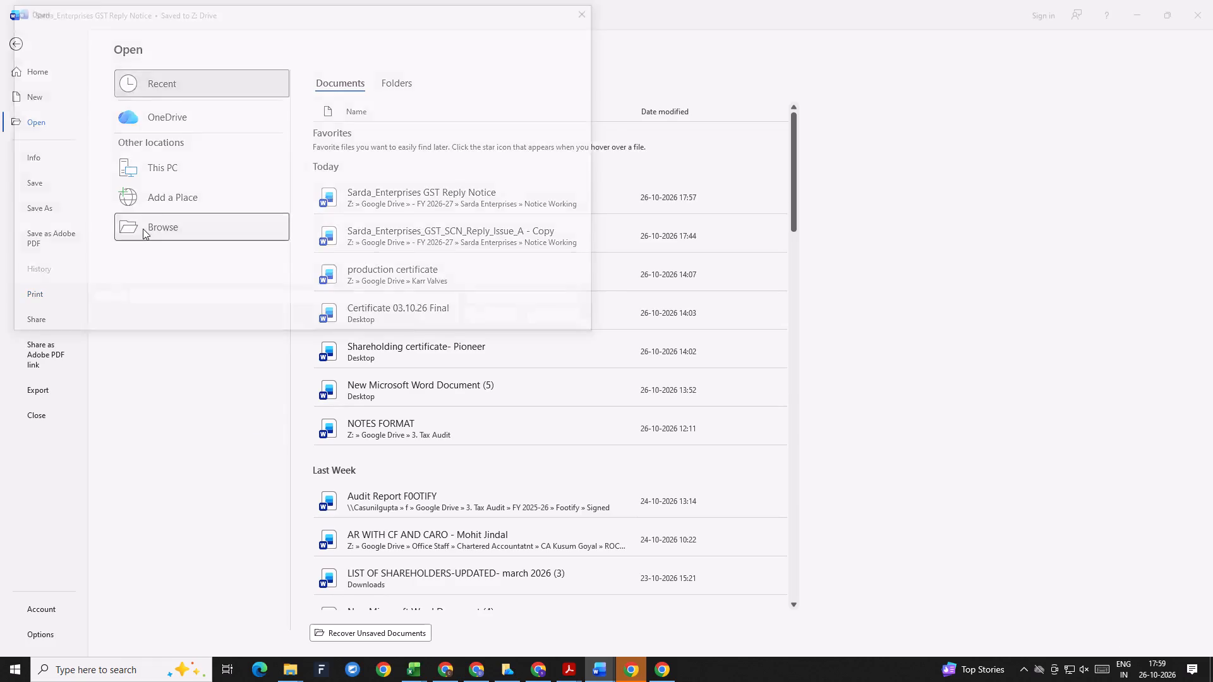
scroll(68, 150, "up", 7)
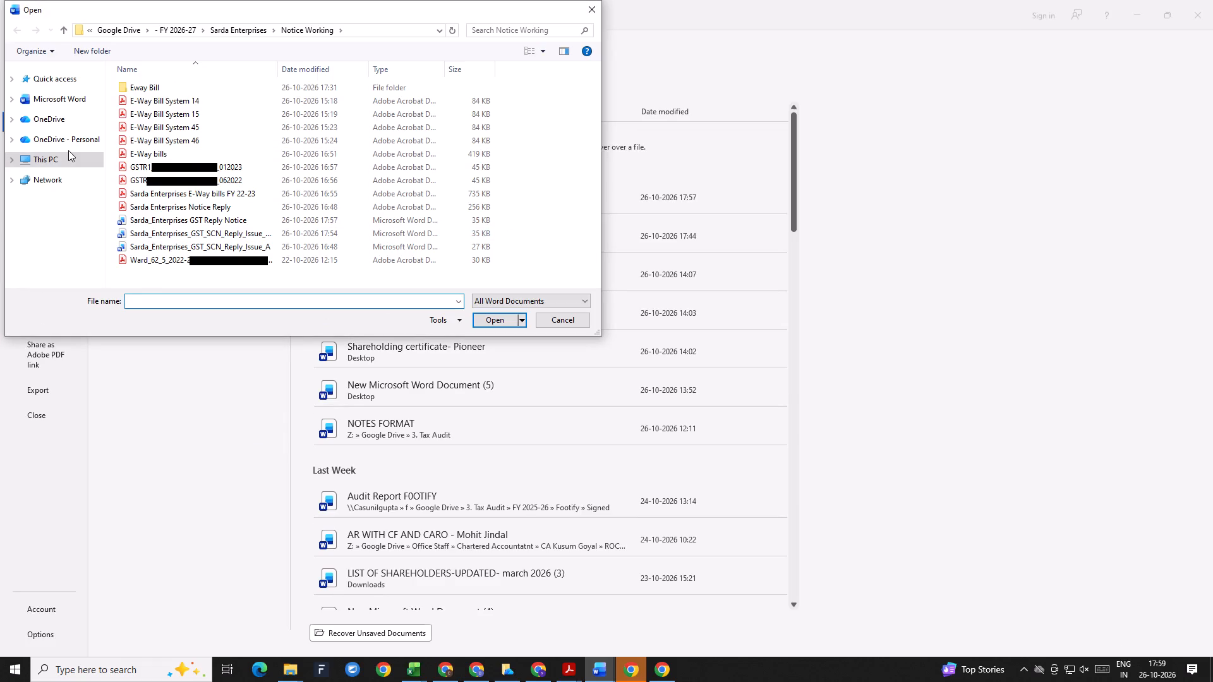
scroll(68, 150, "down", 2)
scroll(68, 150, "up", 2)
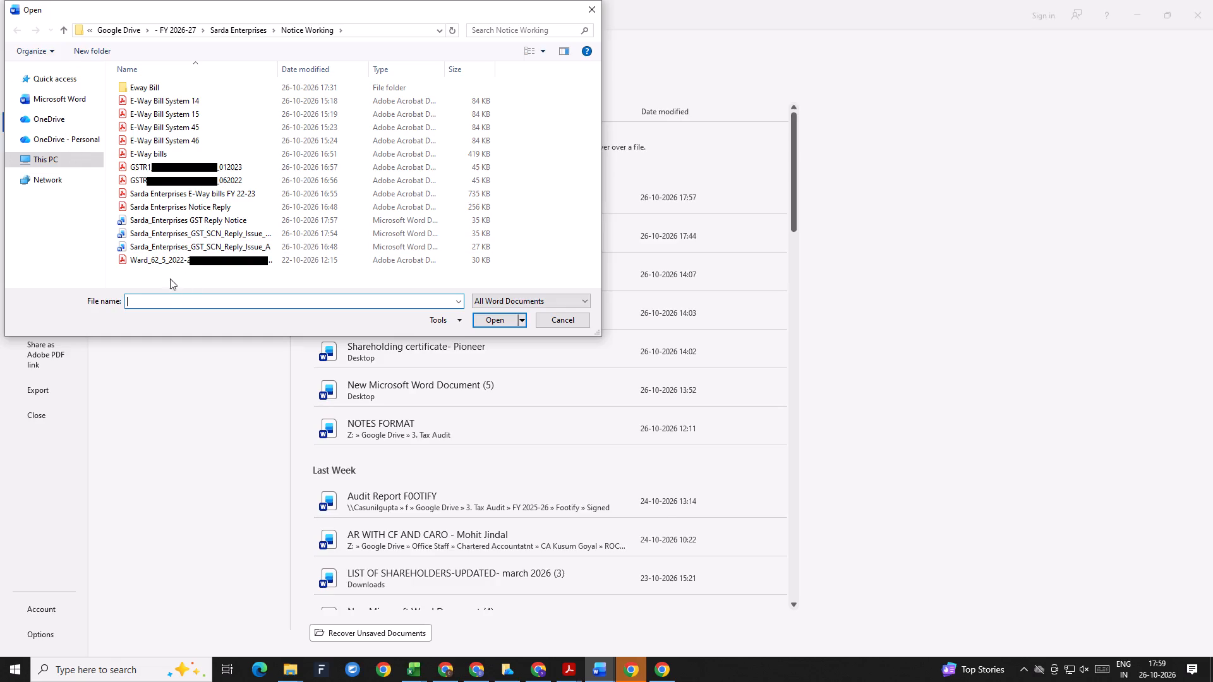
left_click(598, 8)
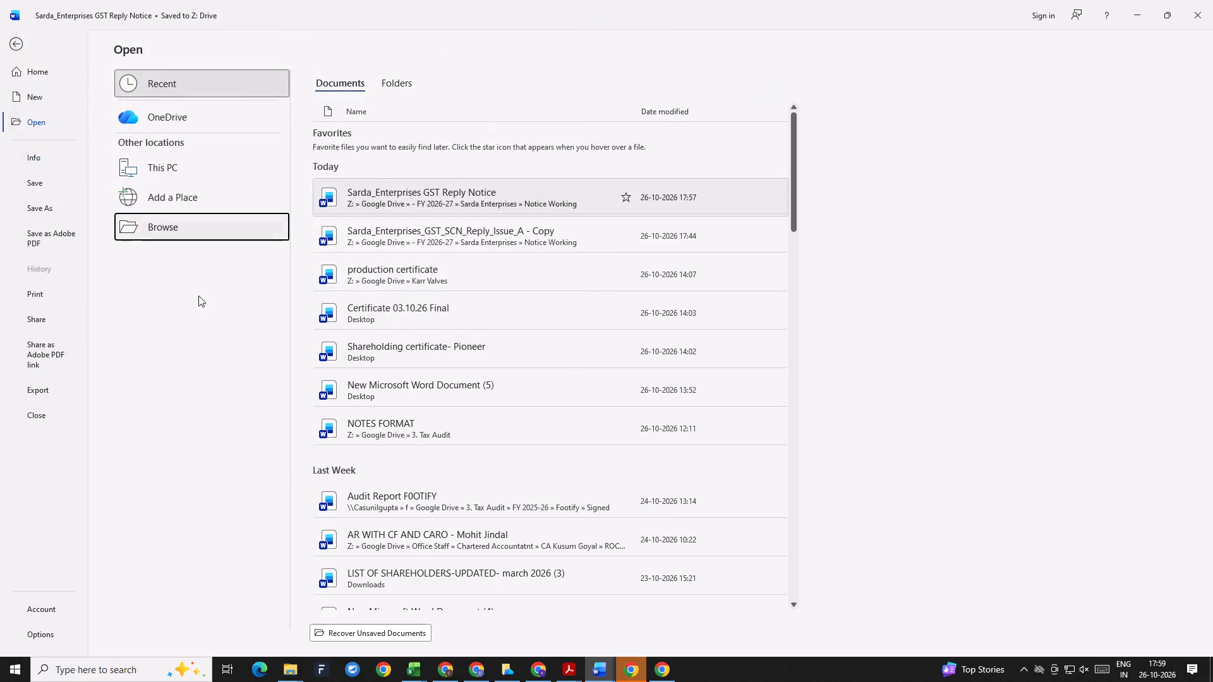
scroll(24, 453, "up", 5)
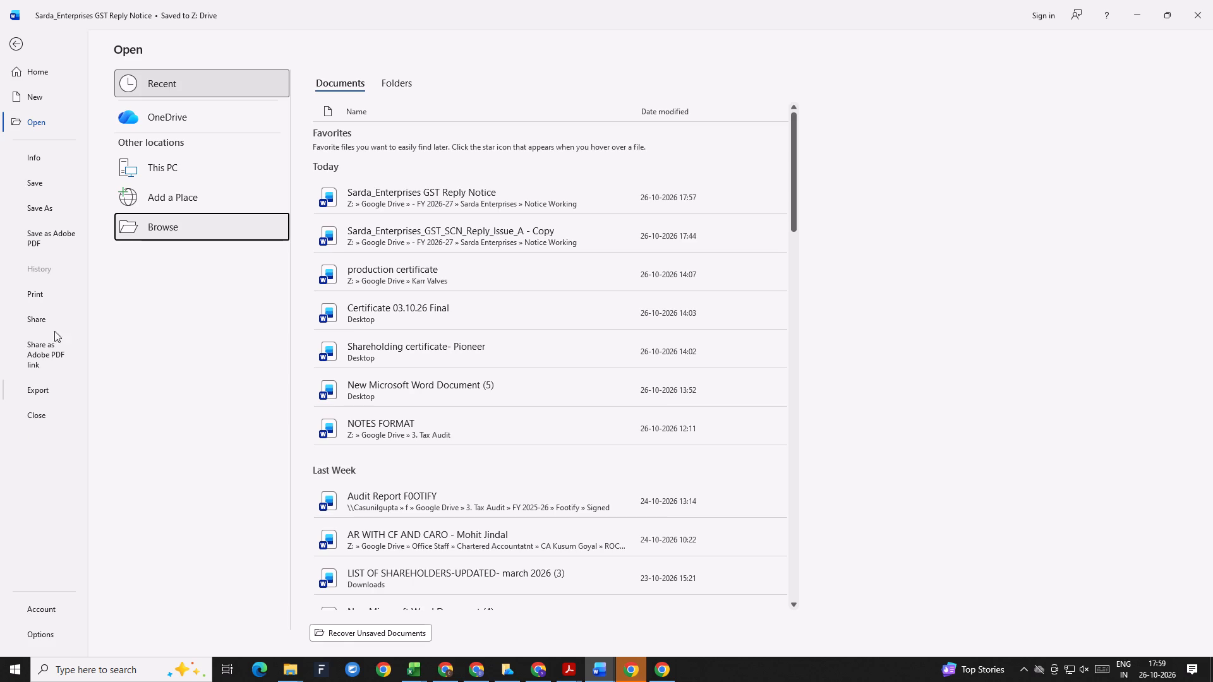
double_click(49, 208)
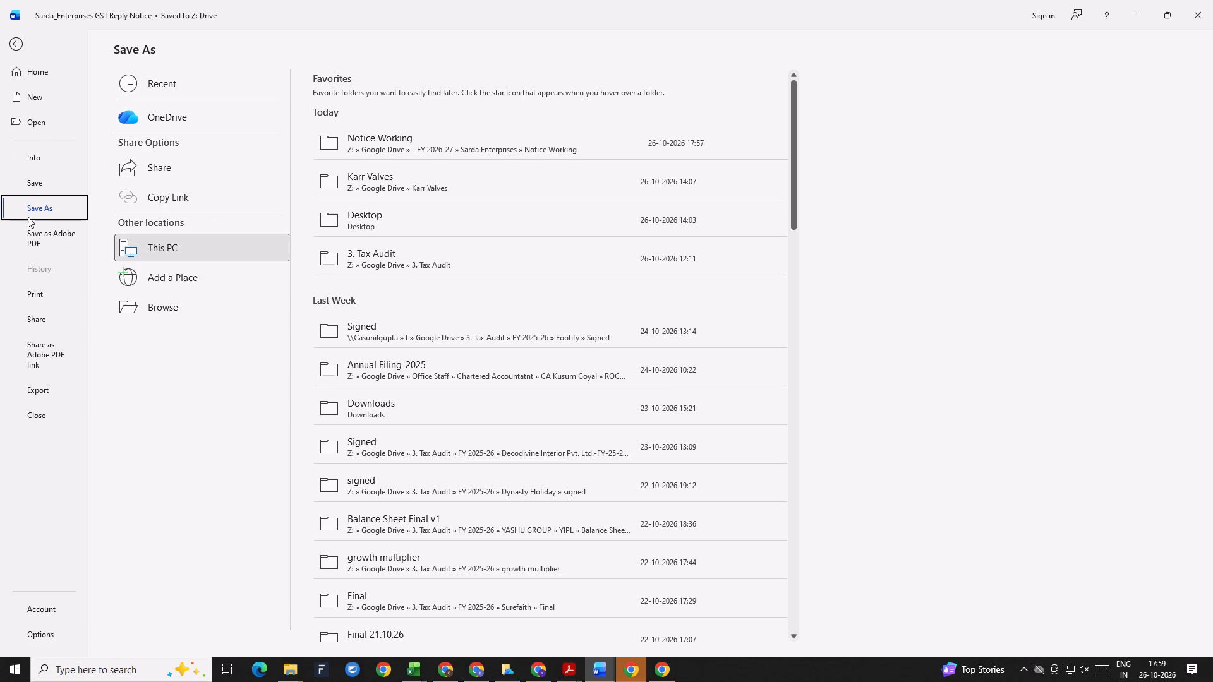
Save the "Sarda_Enterprises GST Reply Notice" document.
left_click(41, 180)
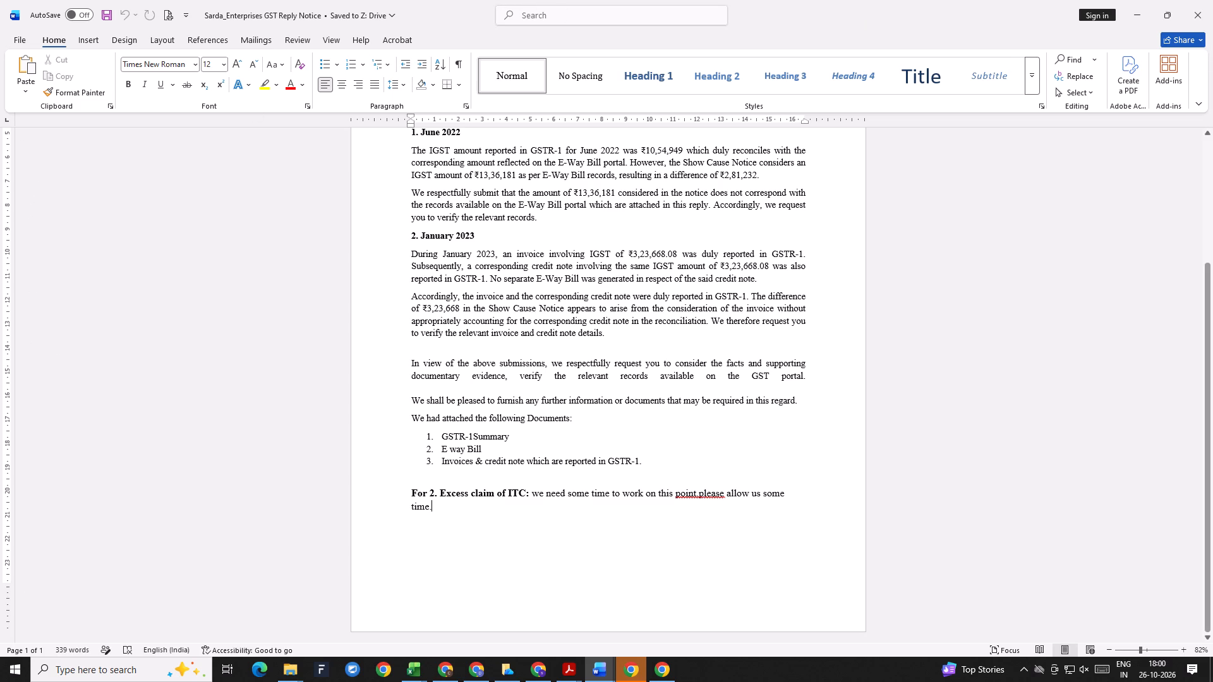
Bring up the print preview of the reply, leave it unprinted, and close the reply document.
key("ctrl+p")
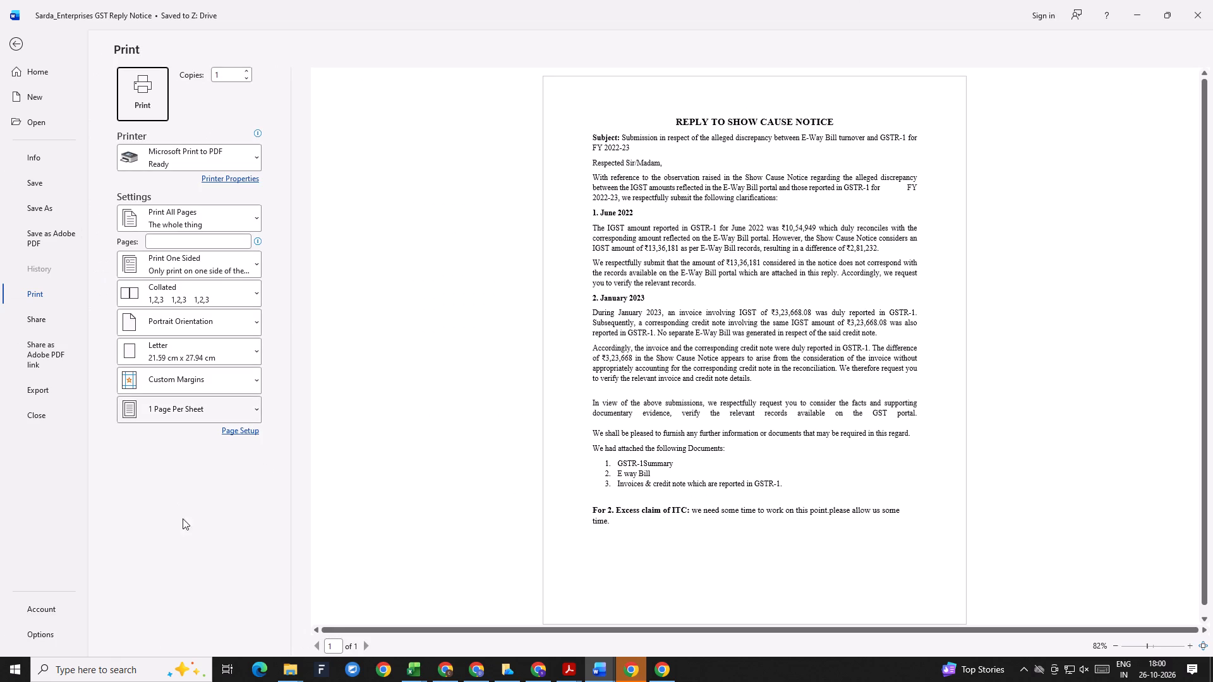
double_click(1212, 0)
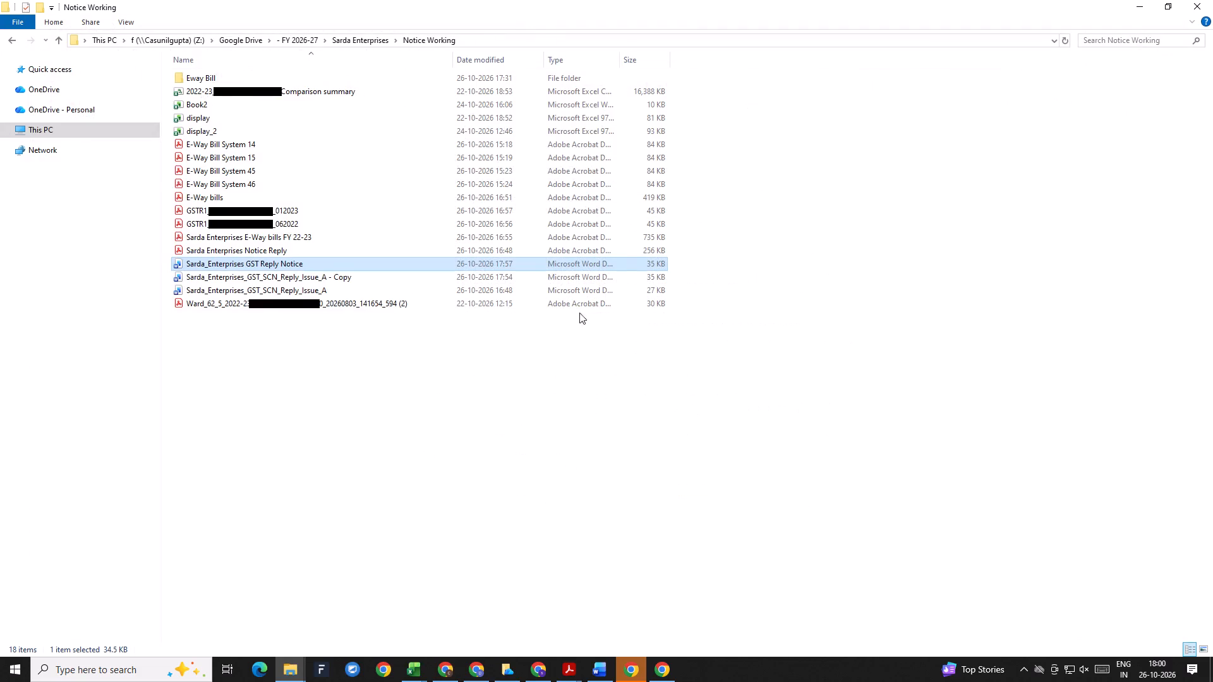
Switch to the Chrome window showing the Goods and Services Tax portal.
key("alt+Tab")
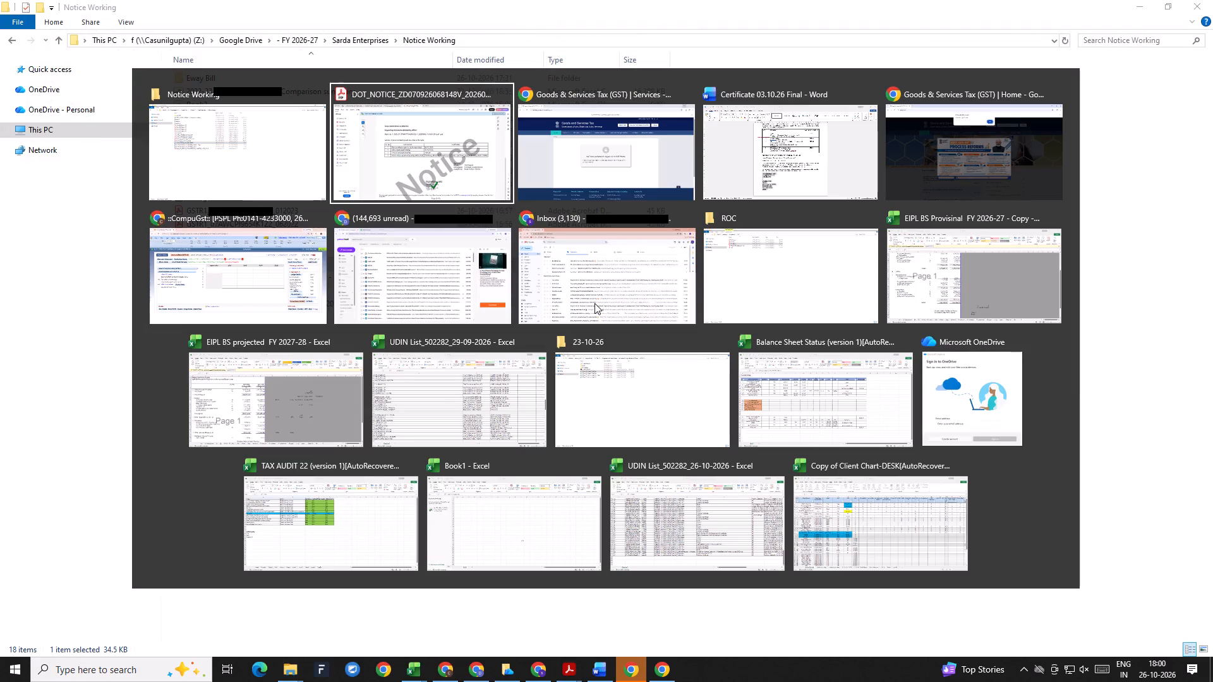
key("alt+Tab")
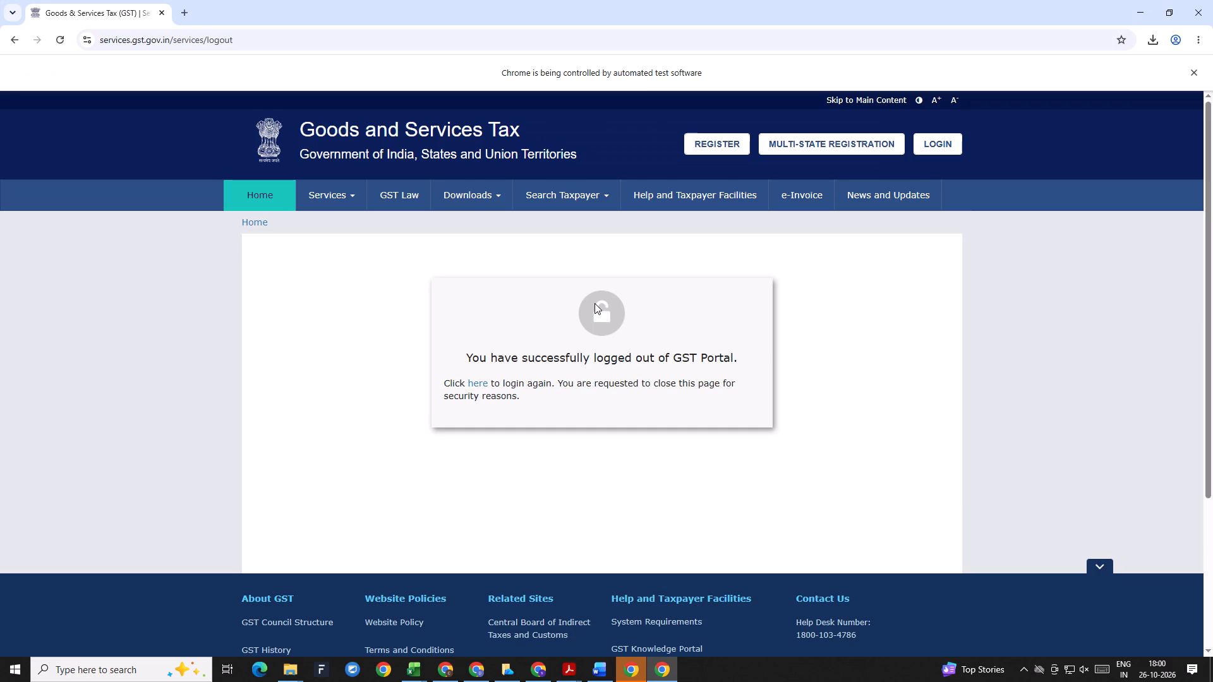
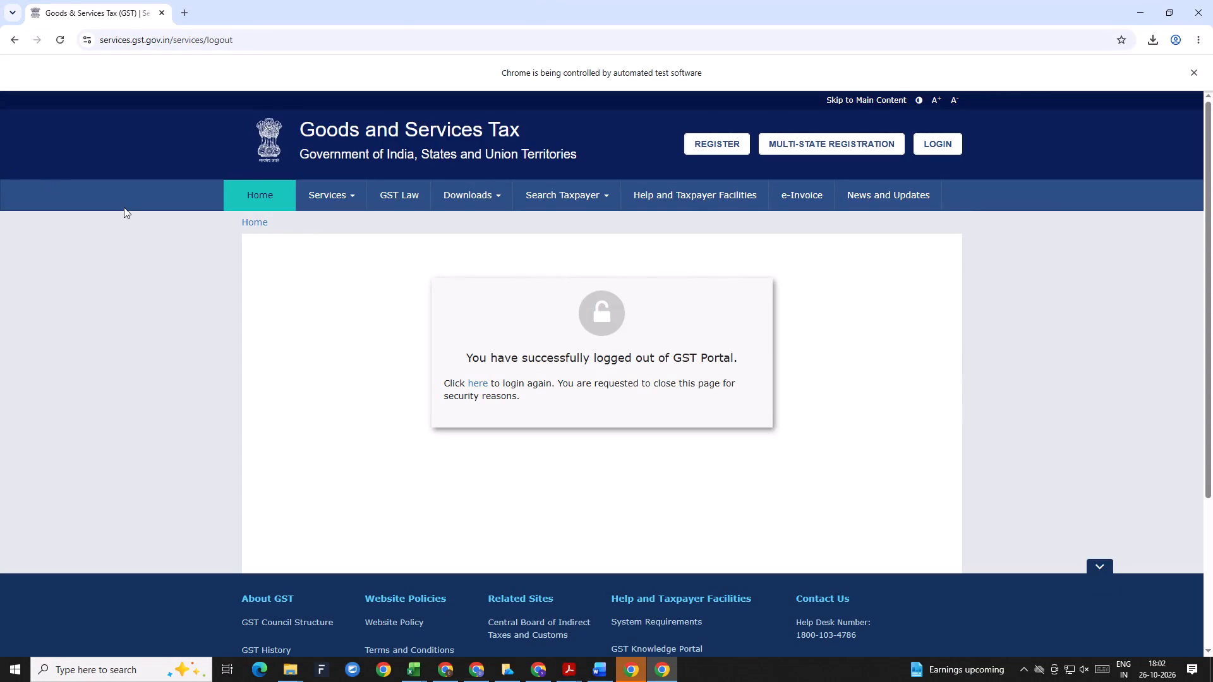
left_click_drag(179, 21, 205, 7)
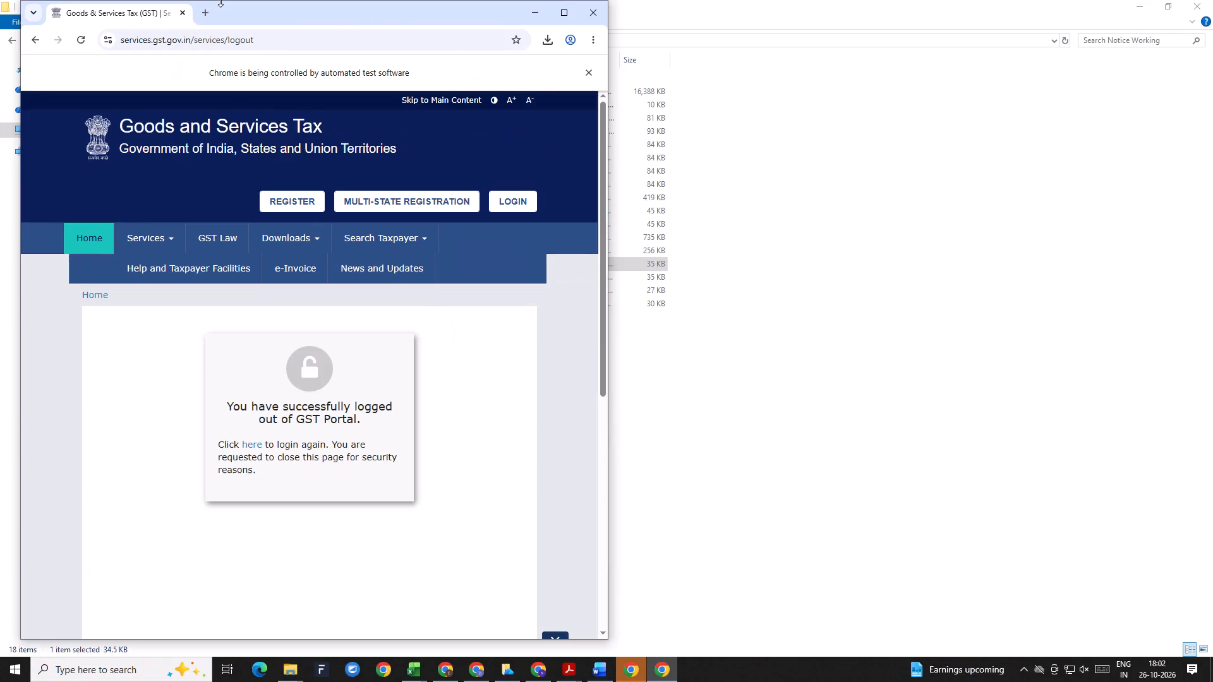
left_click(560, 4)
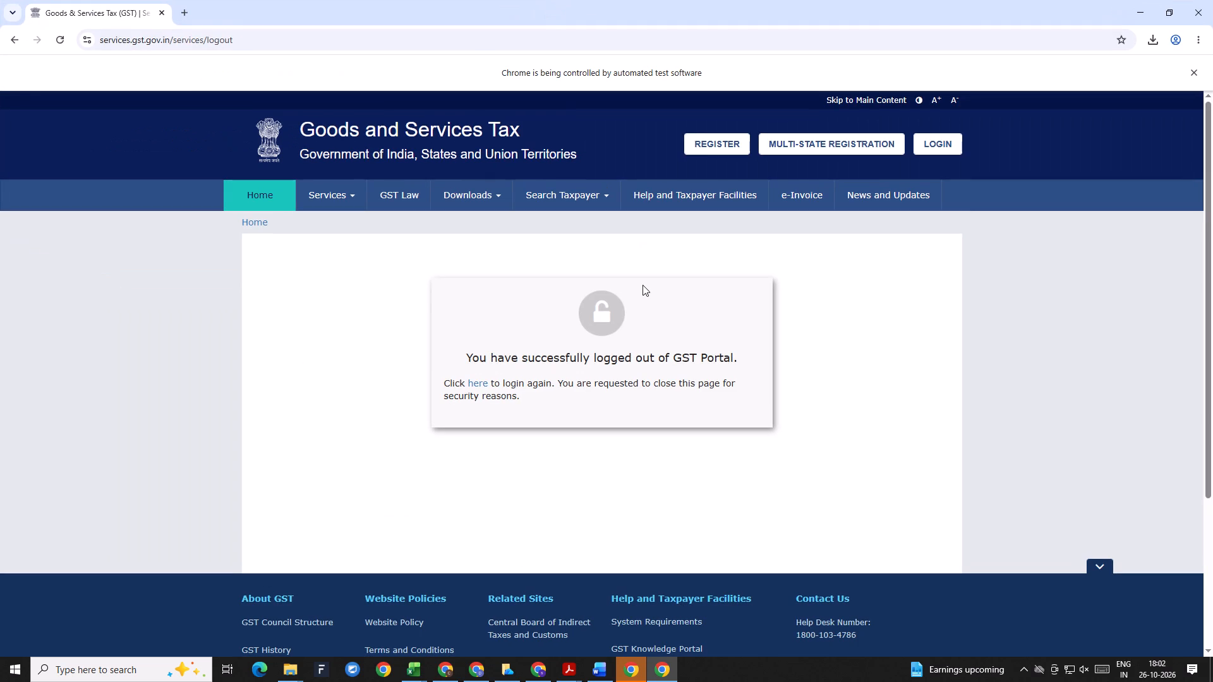
Switch to the other Chrome window on the gst.gov.in home page, dismiss its login alert, and close the window.
left_click(632, 667)
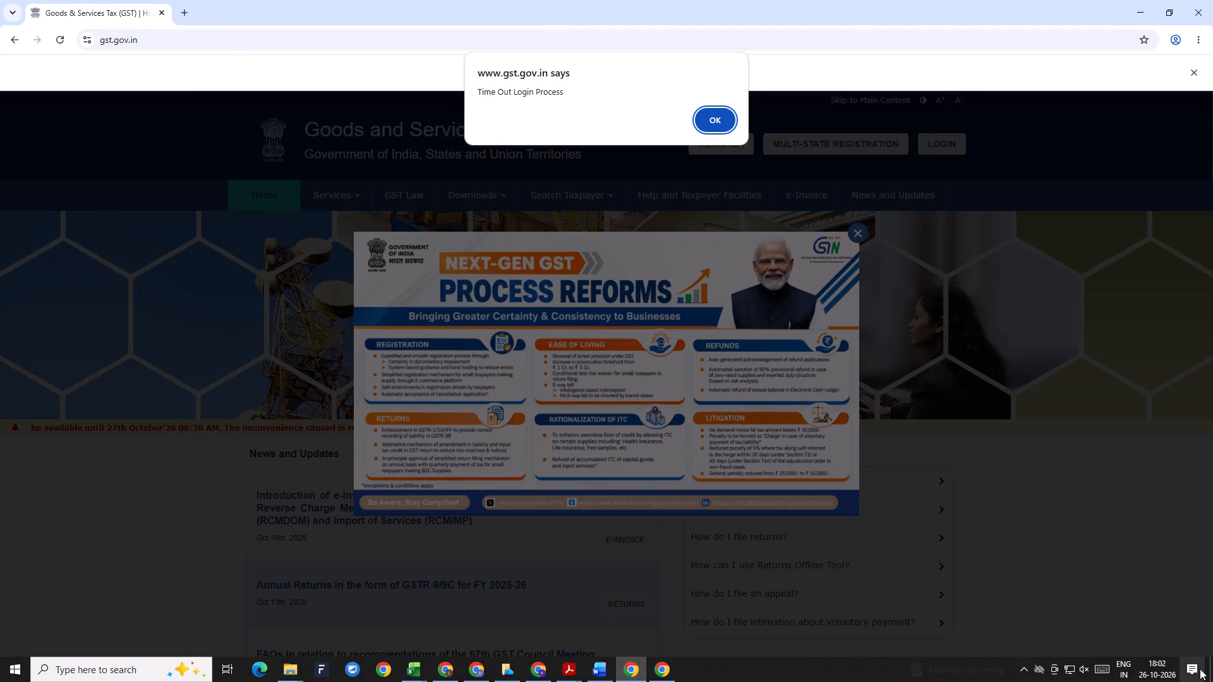
left_click(859, 234)
left_click(715, 121)
left_click(1196, 8)
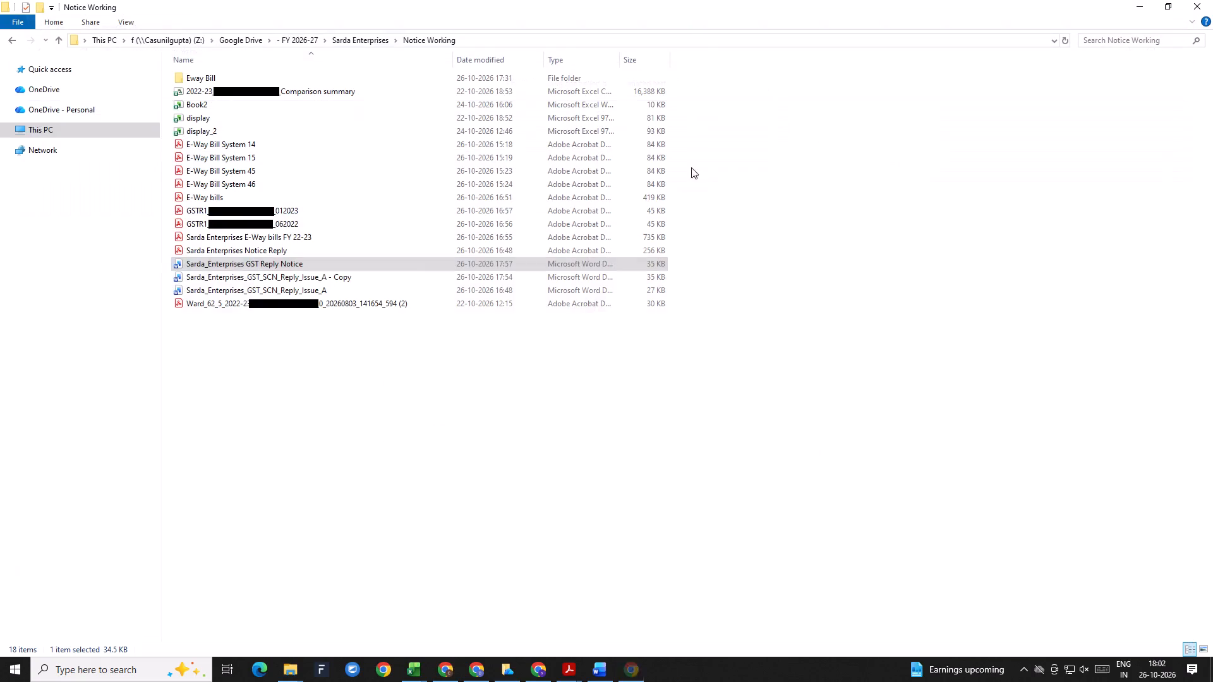
Bring up the system clock and calendar to check the current date and time.
left_click(1160, 667)
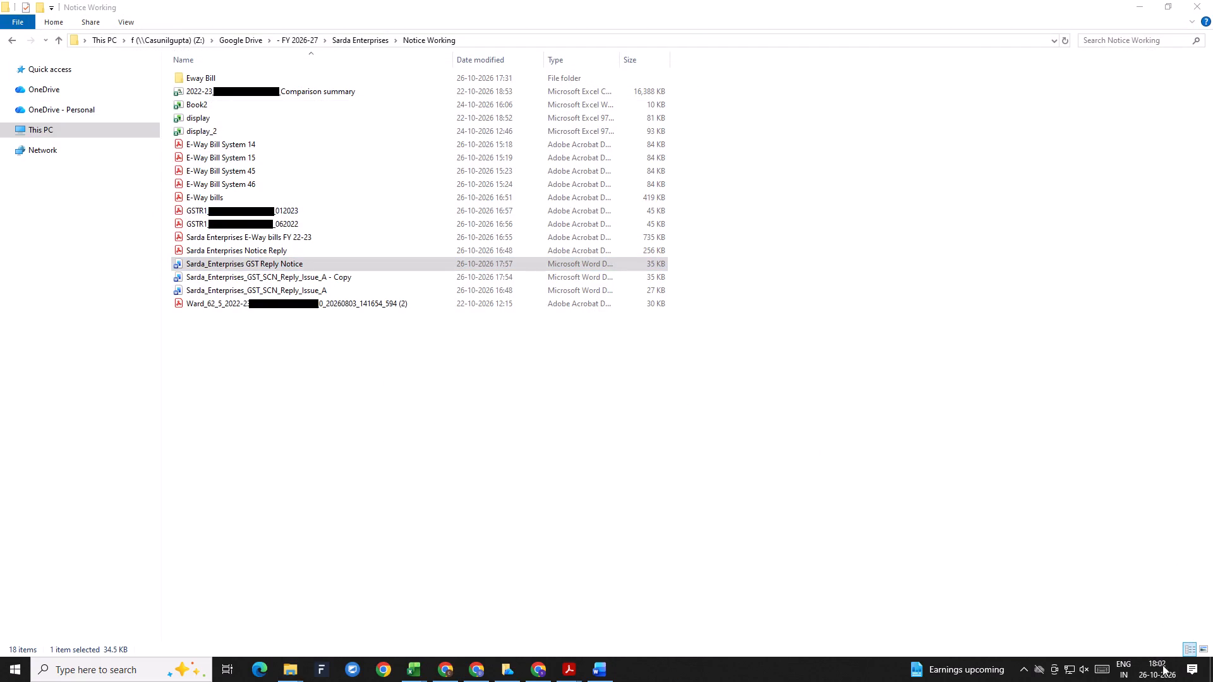
left_click(1162, 669)
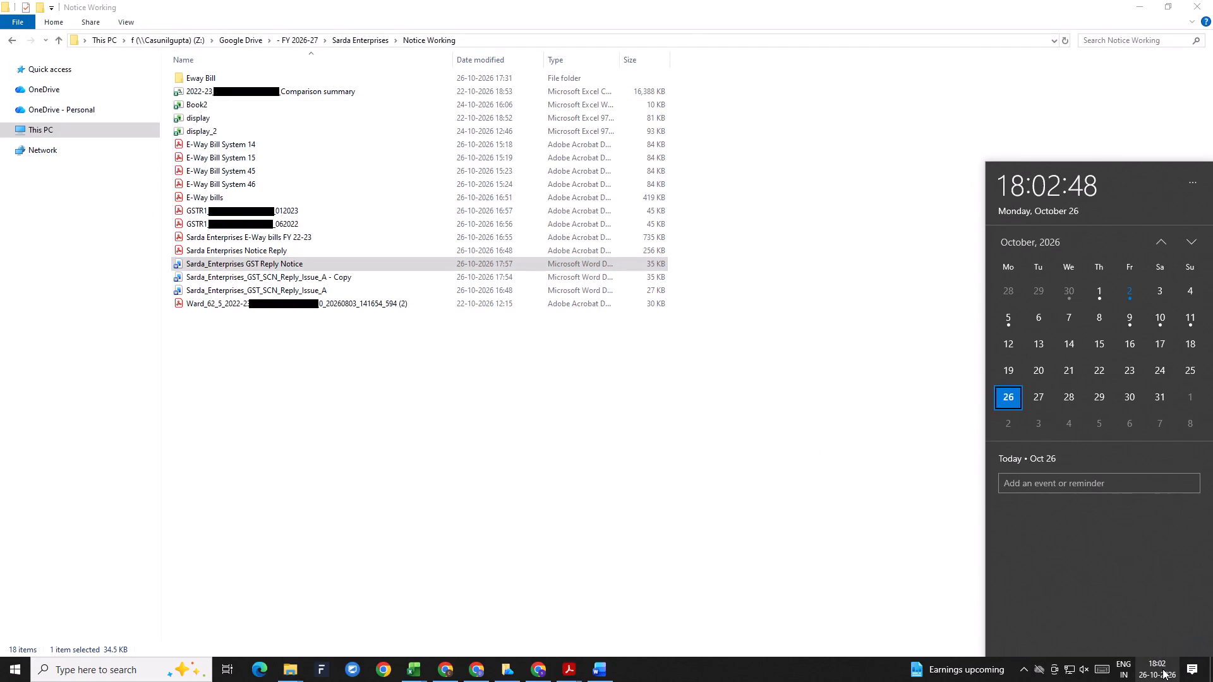